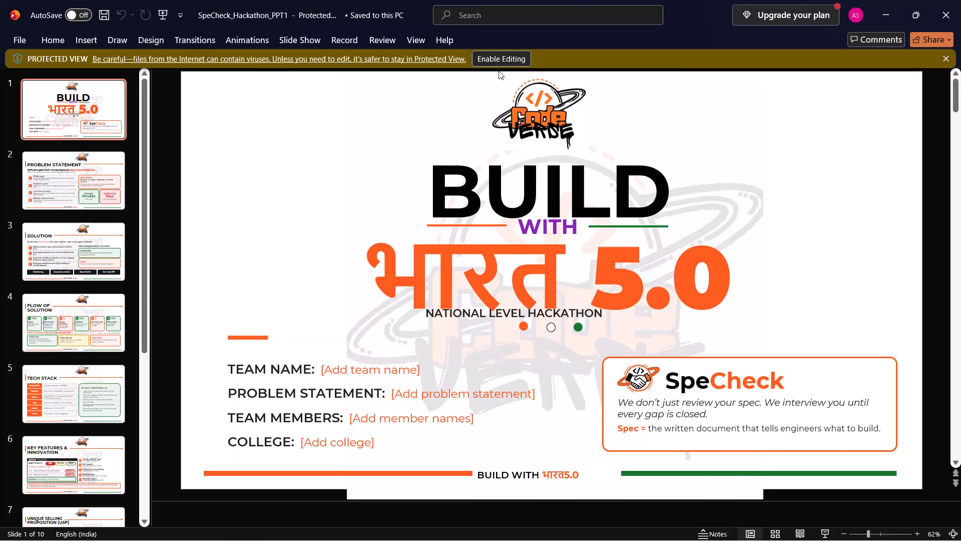
Enable editing for the protected SpeCheck hackathon presentation.
click(507, 58)
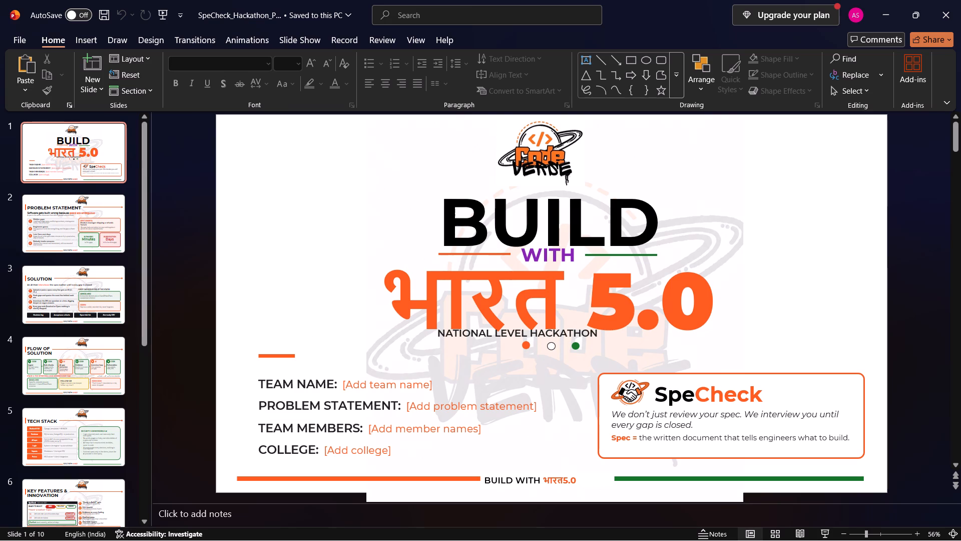
Change the team name in the thank-you text on slide 10 to "ShadowSentinels".
click(99, 224)
click(87, 293)
scroll(87, 294, down, 3)
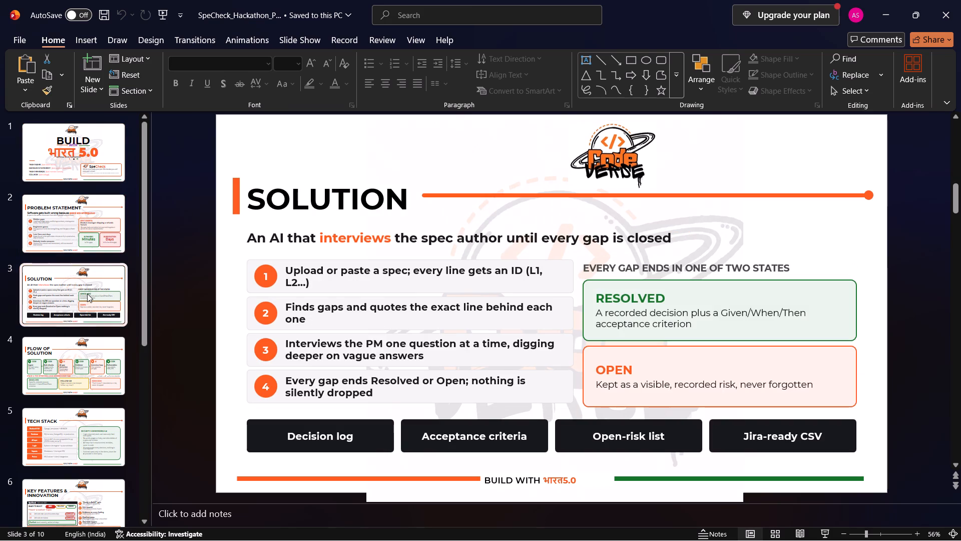
scroll(87, 294, down, 13)
click(72, 505)
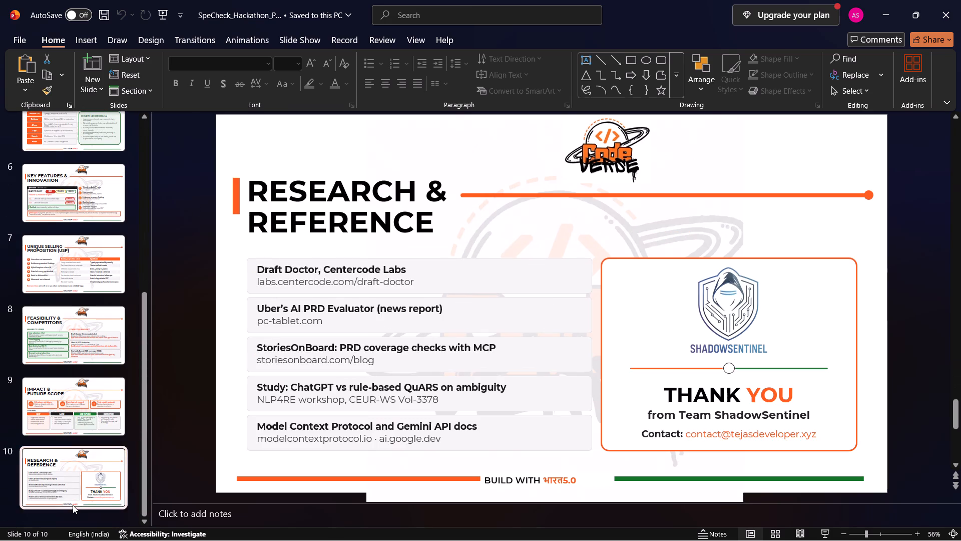
click(810, 416)
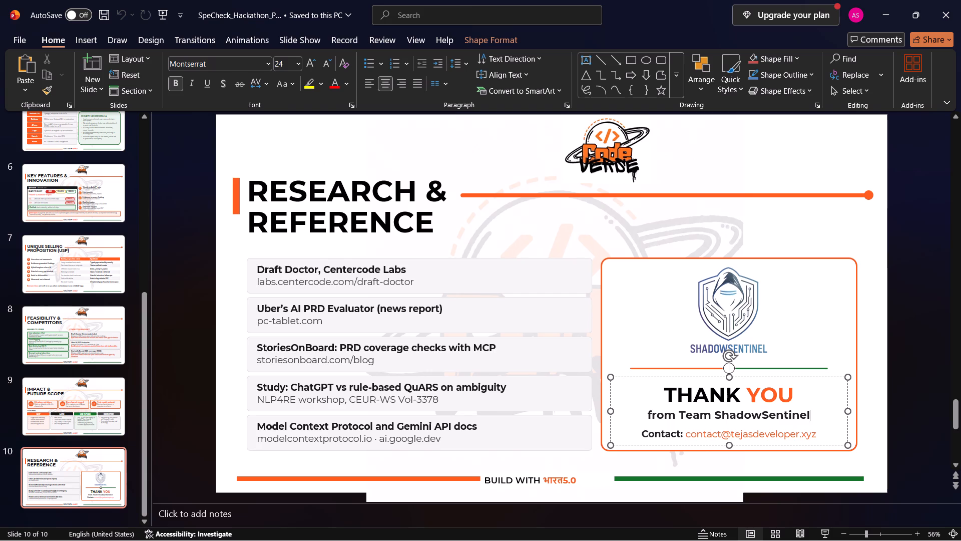
key(s)
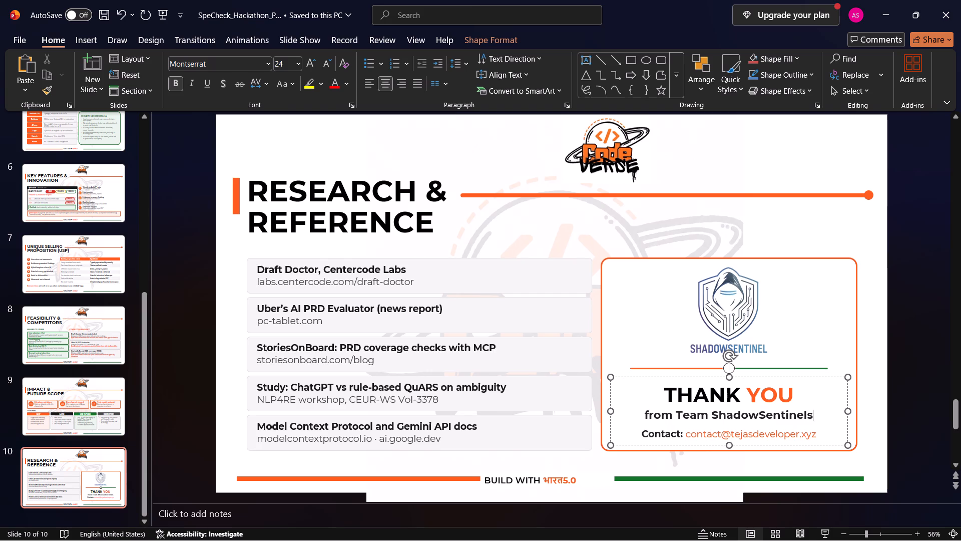
click(817, 343)
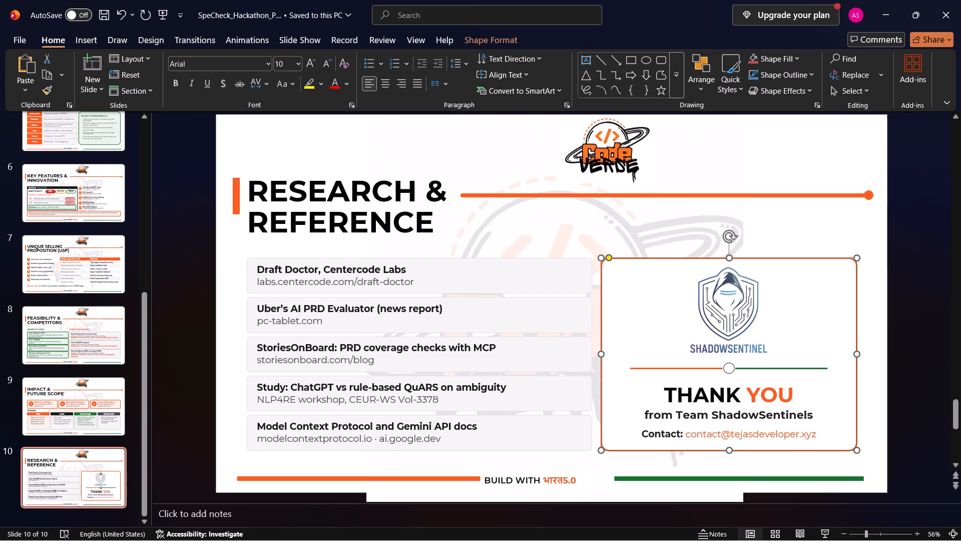
Delete the e-mail address after the "Contact:" label in slide 10's thank-you box, keeping the label.
click(813, 435)
key(Right)
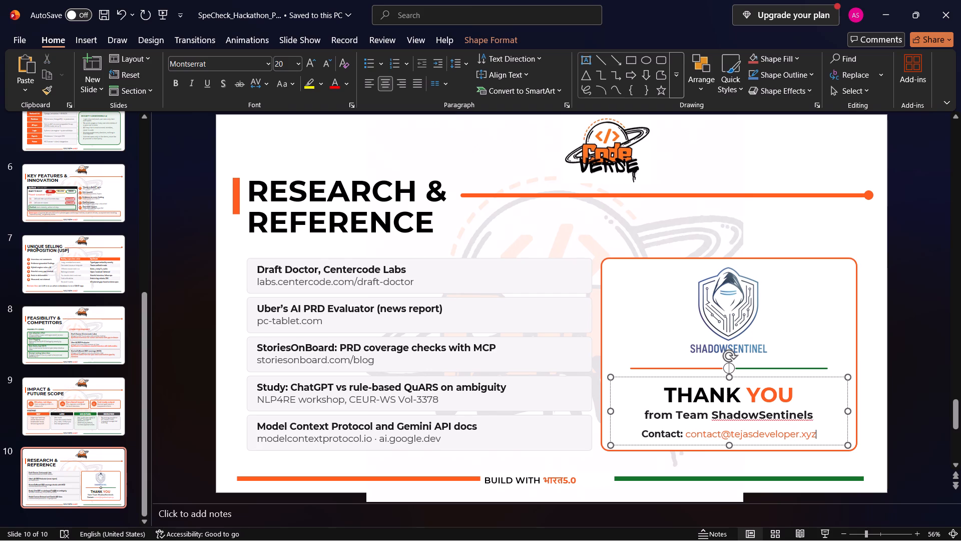
key(BackSpace)
key(BackSpace)
key(BackSpace)
key(BackSpace)
key(BackSpace)
key(BackSpace)
key(BackSpace)
key(BackSpace)
key(BackSpace)
key(BackSpace)
key(BackSpace)
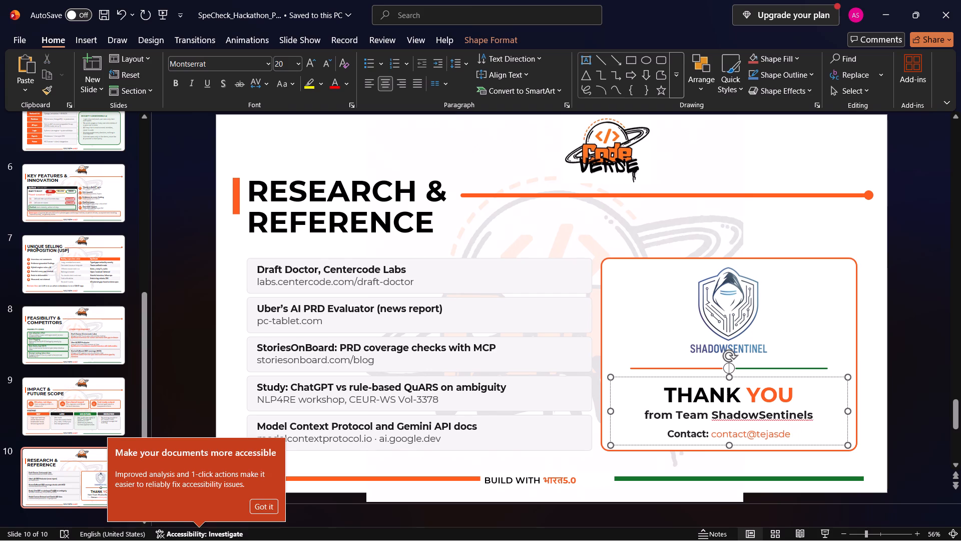
key(BackSpace)
key(BackSpace)
key(BackSpace)
key(BackSpace)
key(BackSpace)
key(BackSpace)
key(BackSpace)
key(BackSpace)
key(BackSpace)
key(BackSpace)
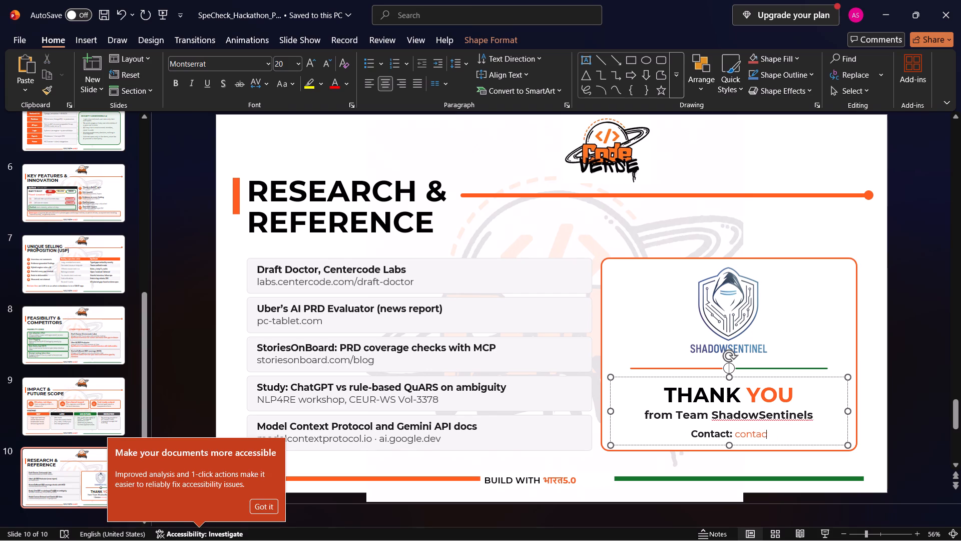
key(BackSpace)
key(BackSpace)
key(BackSpace)
key(BackSpace)
key(BackSpace)
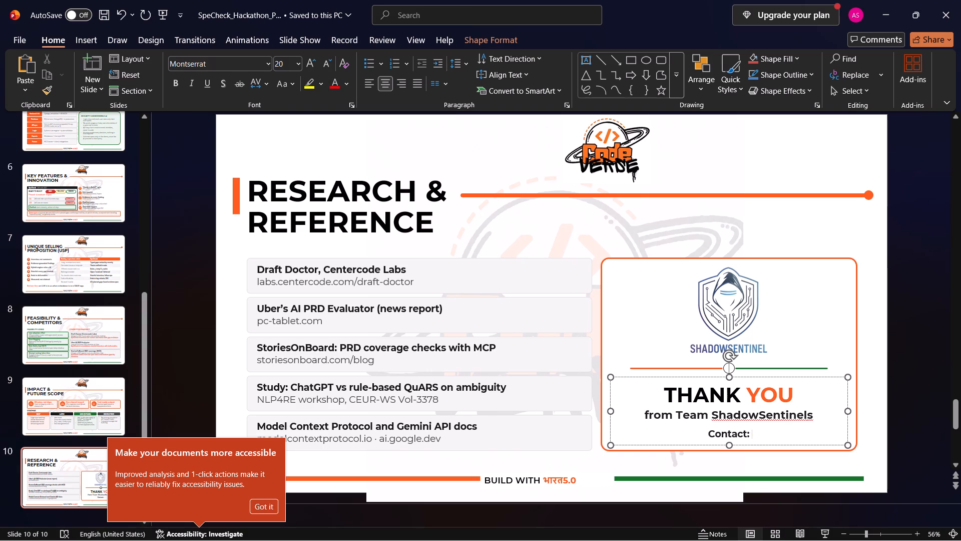
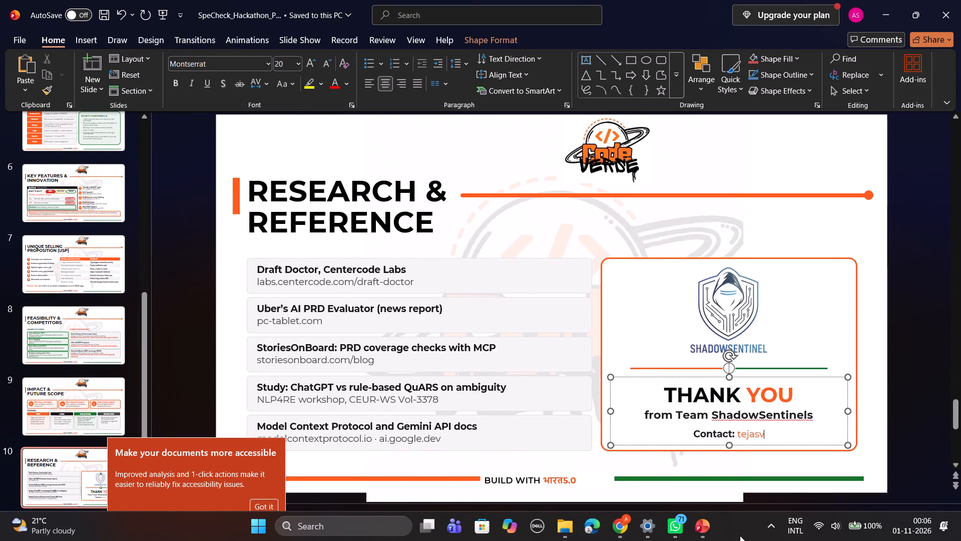
Enter the team's contact e-mail address after the "Contact:" label in slide 10's thank-you box.
key(i)
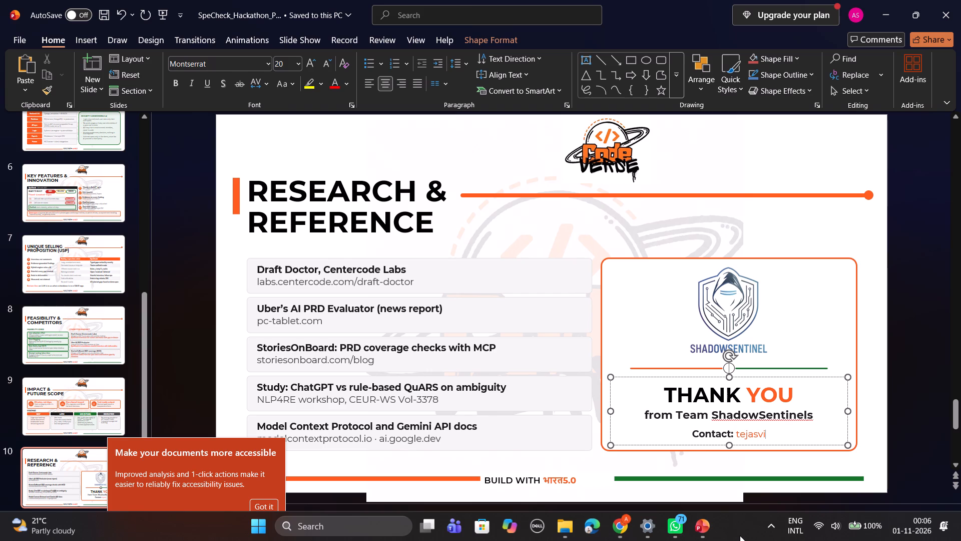
text(ba)
text(ja)
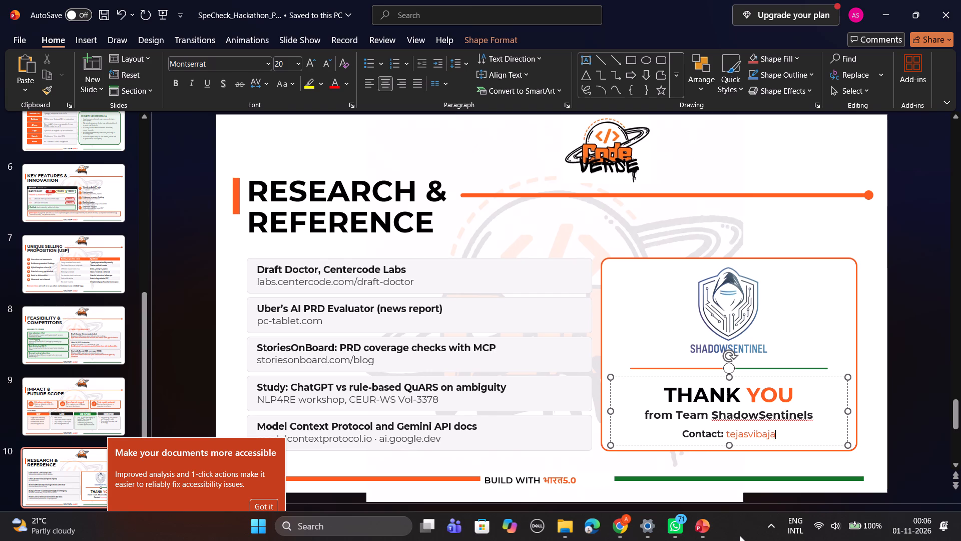
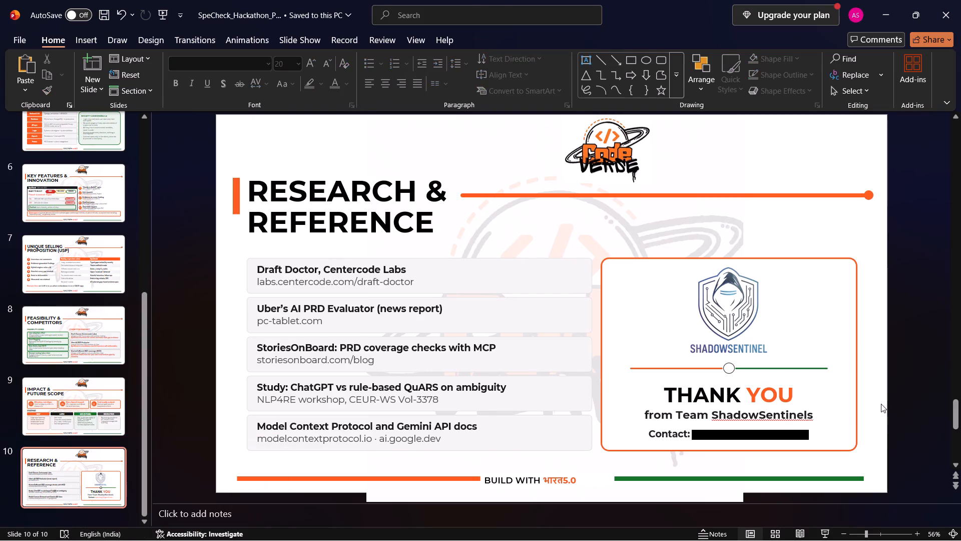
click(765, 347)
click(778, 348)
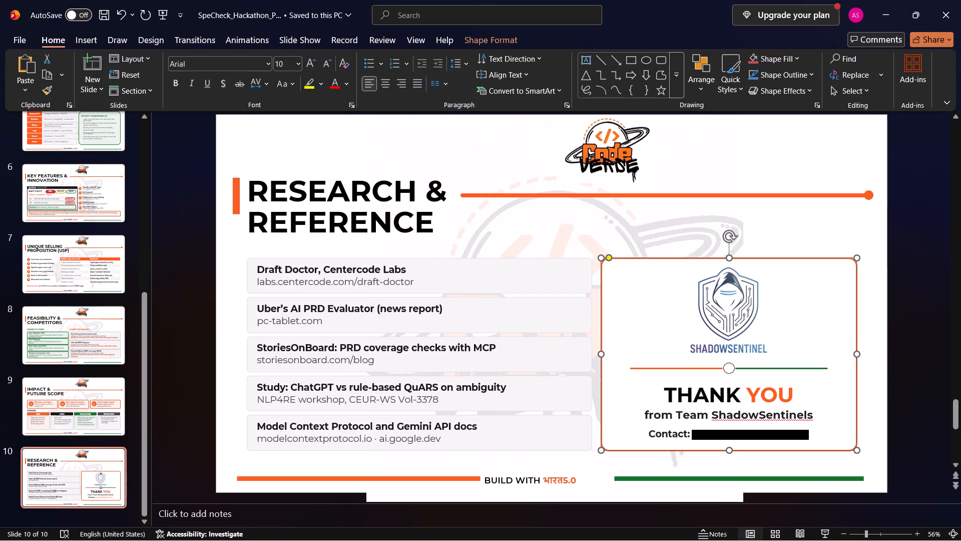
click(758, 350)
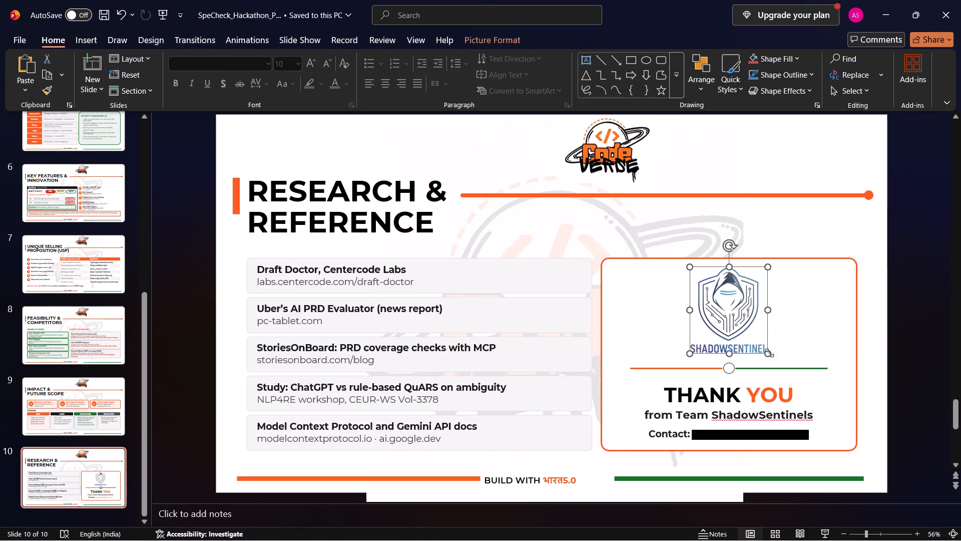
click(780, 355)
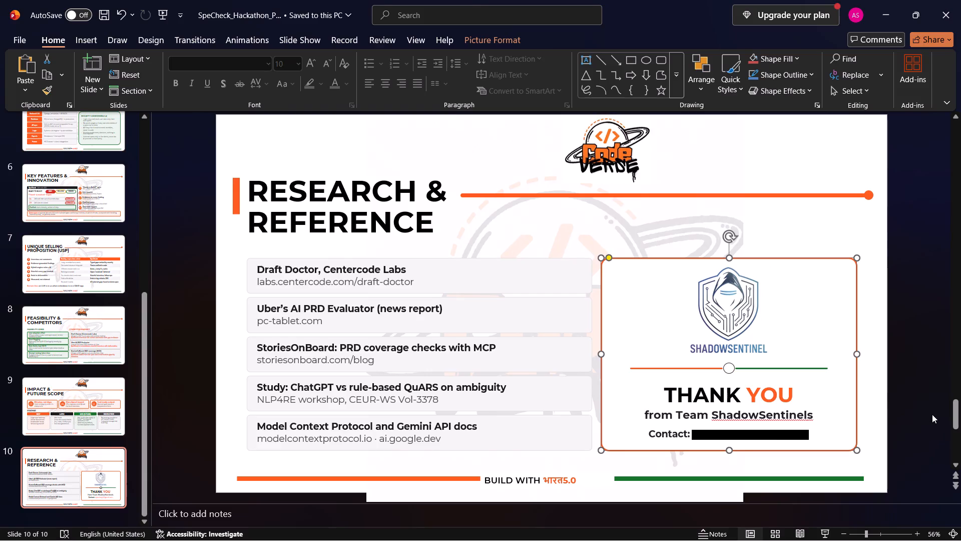
Review the presentation's slides back towards the beginning and forward again to the closing Research & Reference slide.
drag(957, 410, 960, 362)
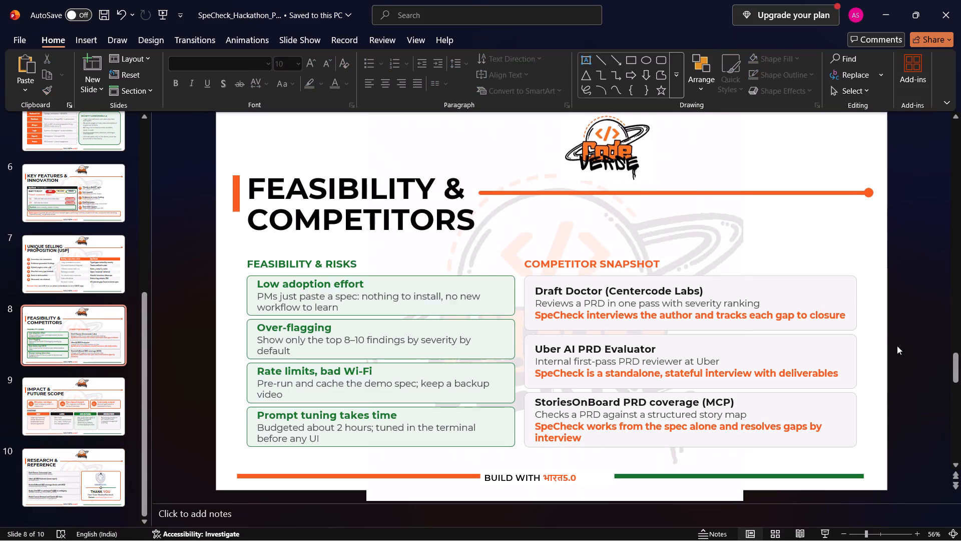
scroll(851, 300, up, 8)
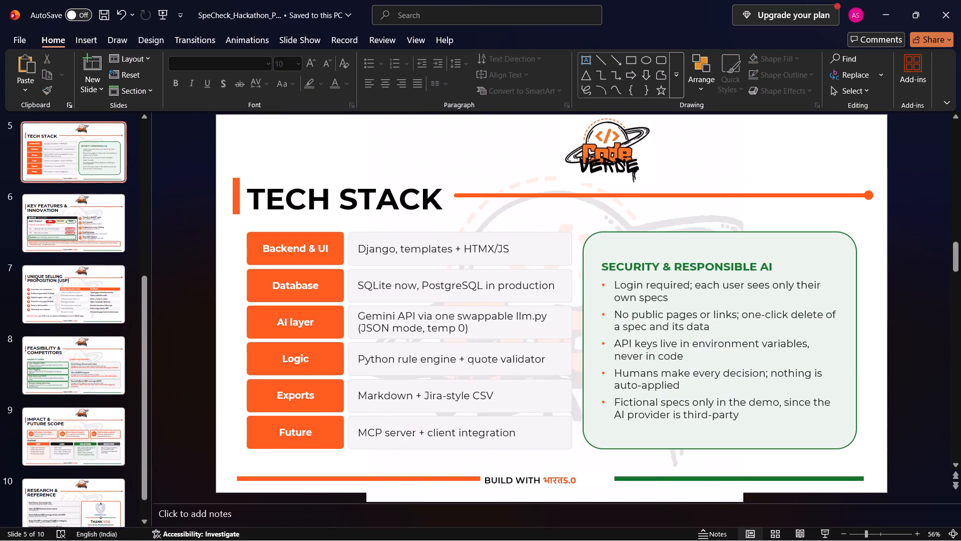
scroll(851, 300, up, 9)
scroll(851, 300, down, 3)
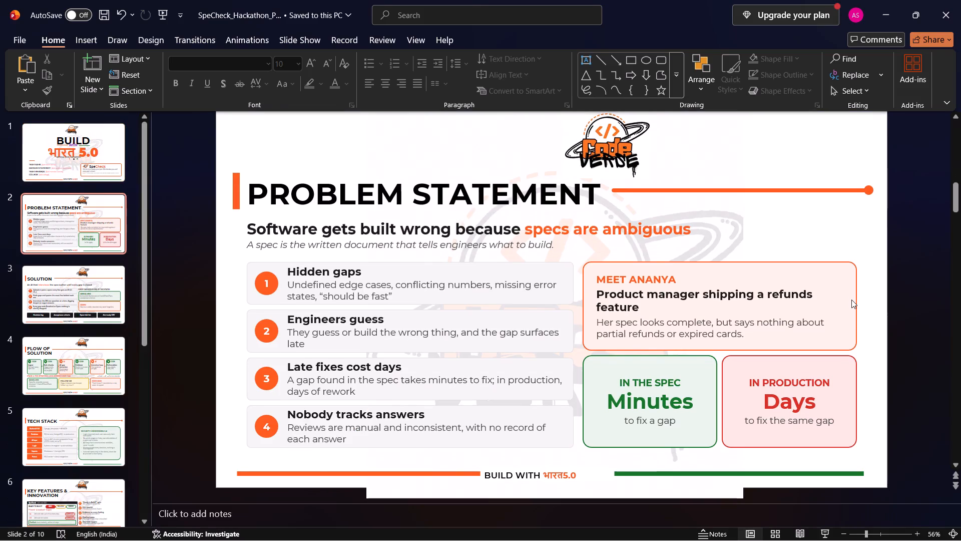
scroll(851, 300, down, 4)
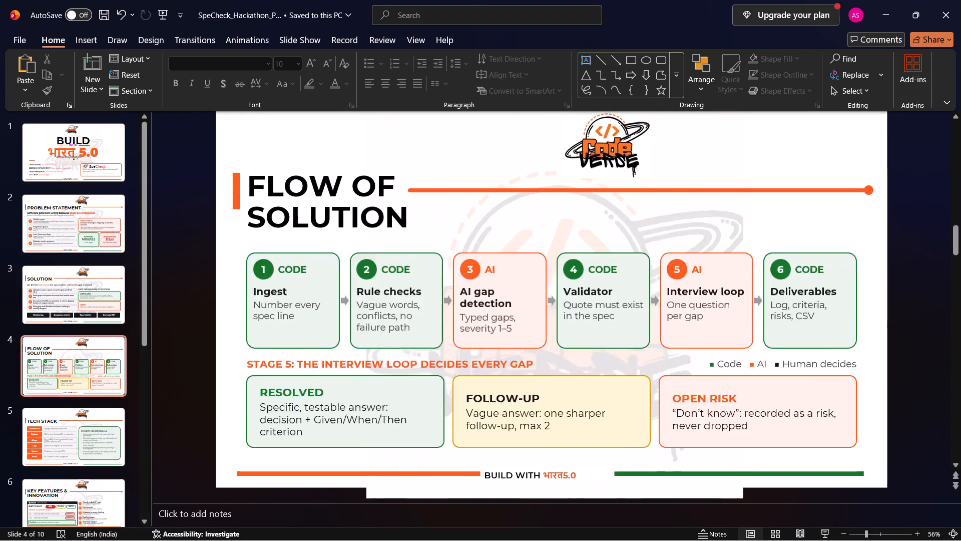
scroll(851, 300, down, 5)
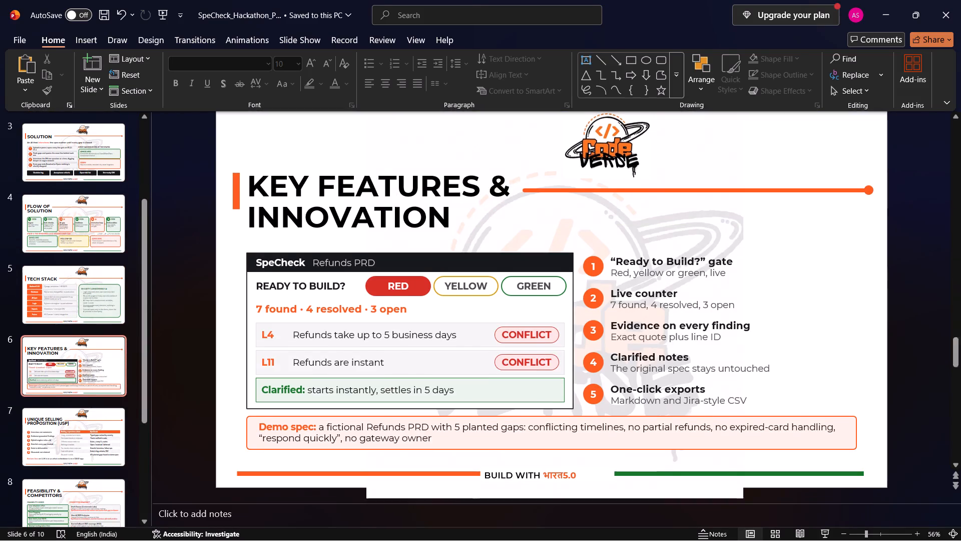
scroll(849, 302, down, 9)
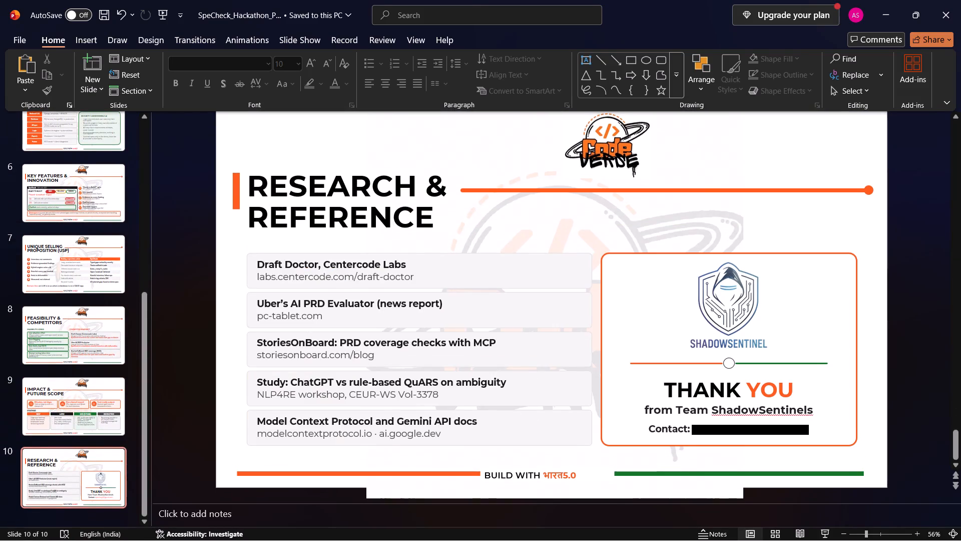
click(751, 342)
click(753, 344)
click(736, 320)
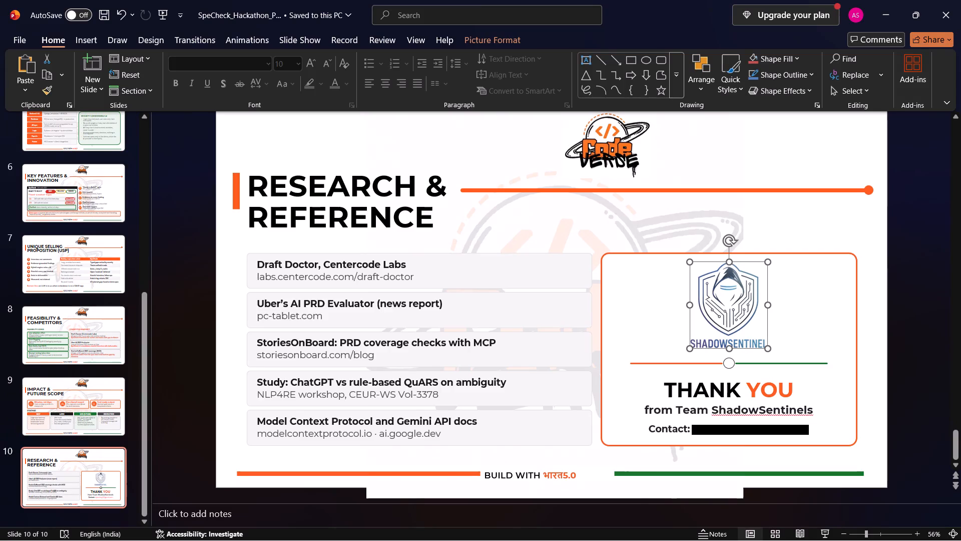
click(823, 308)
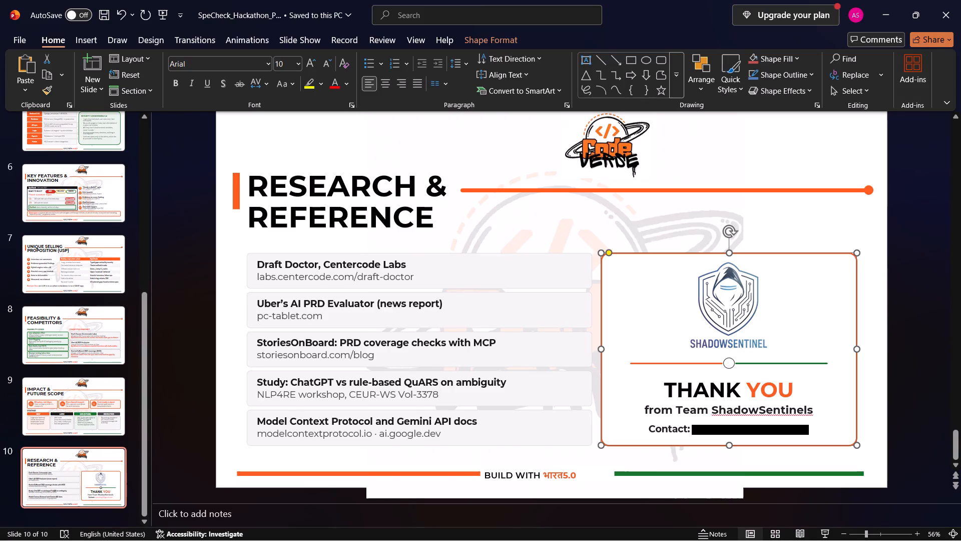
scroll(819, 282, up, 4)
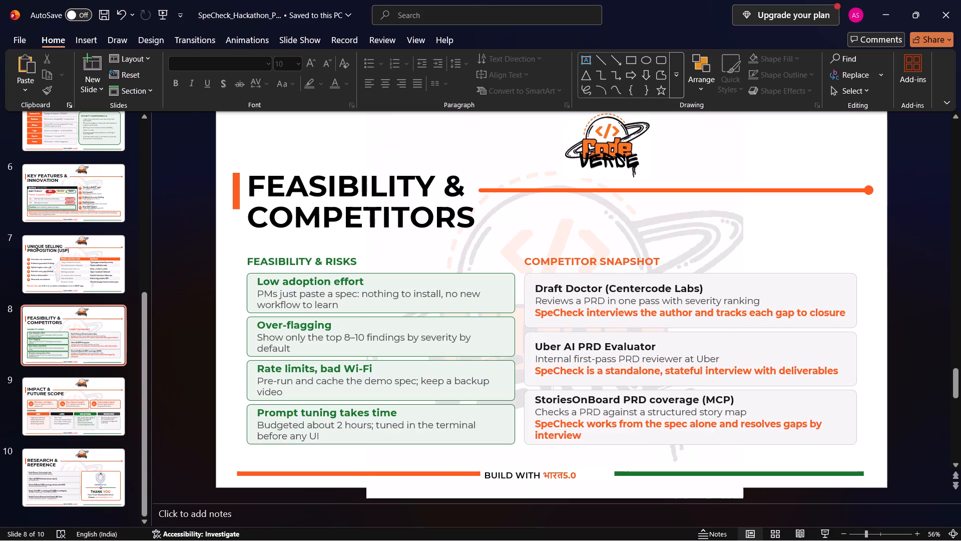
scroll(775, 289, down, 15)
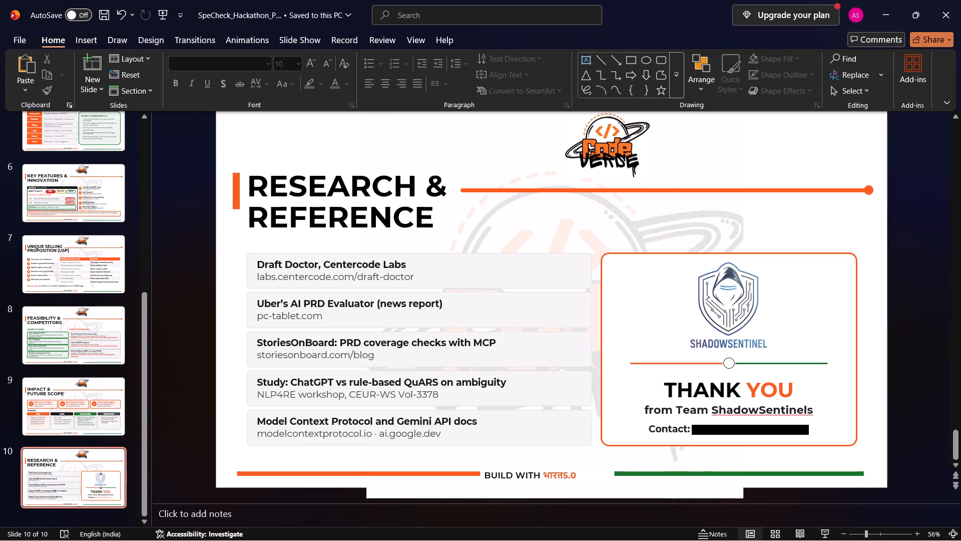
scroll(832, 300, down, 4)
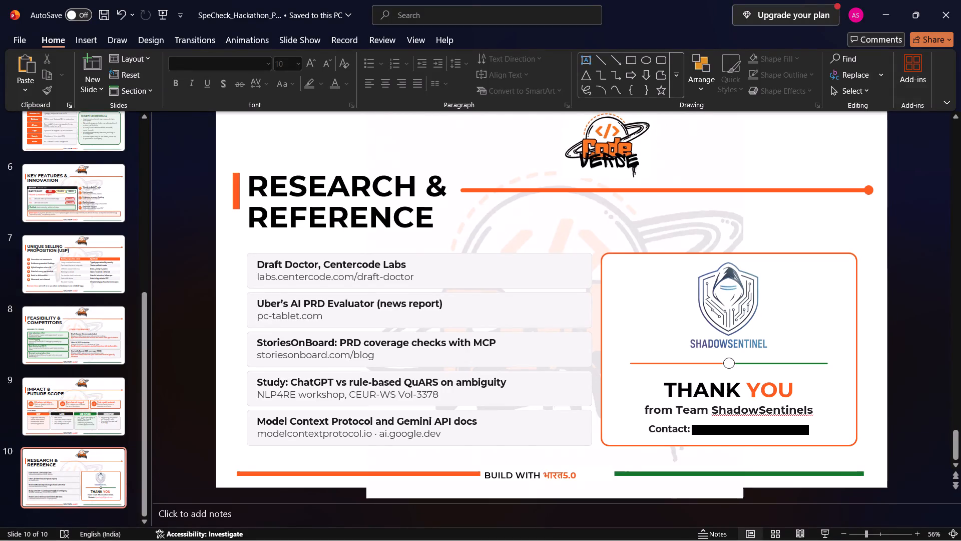
Copy the ShadowSentinel logo picture from the thank-you box on slide 10.
click(757, 307)
click(745, 342)
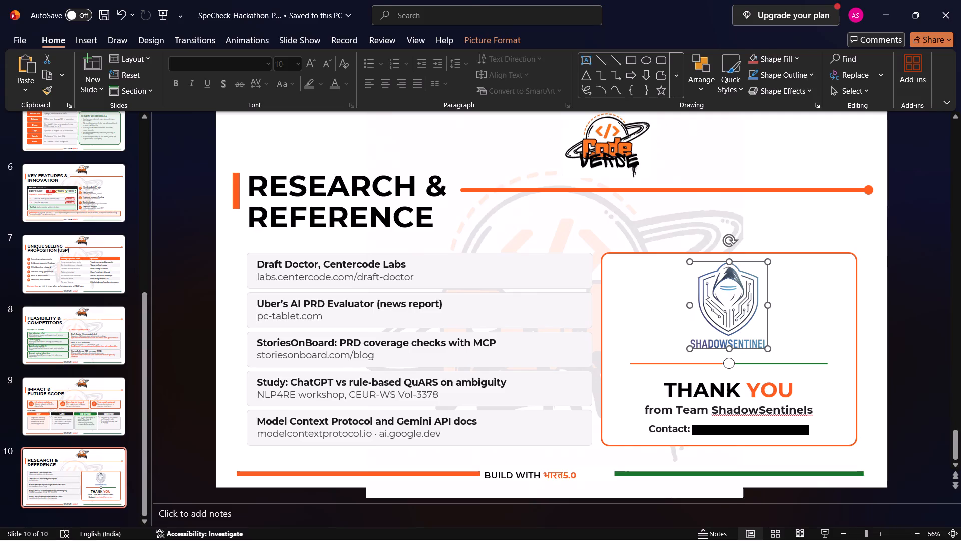
click(745, 342)
right_click(745, 342)
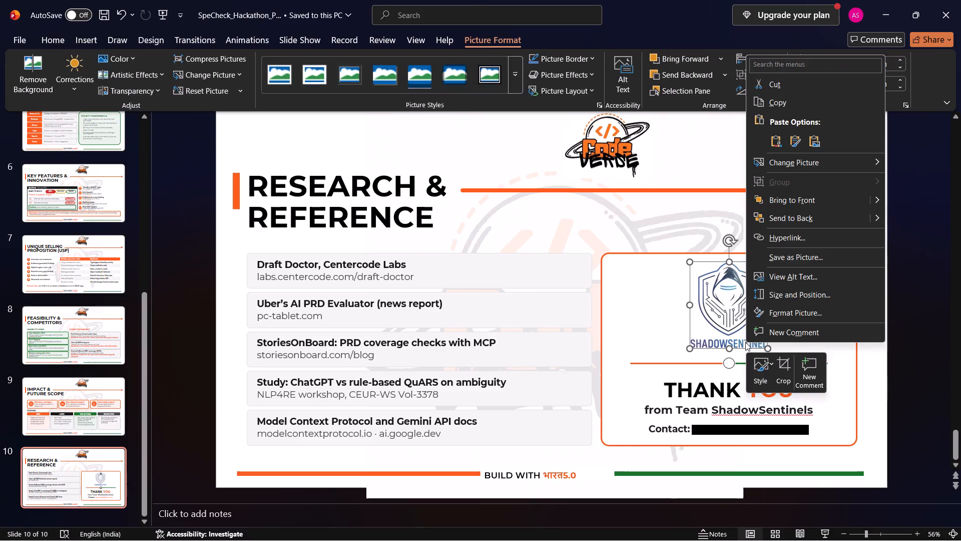
click(733, 318)
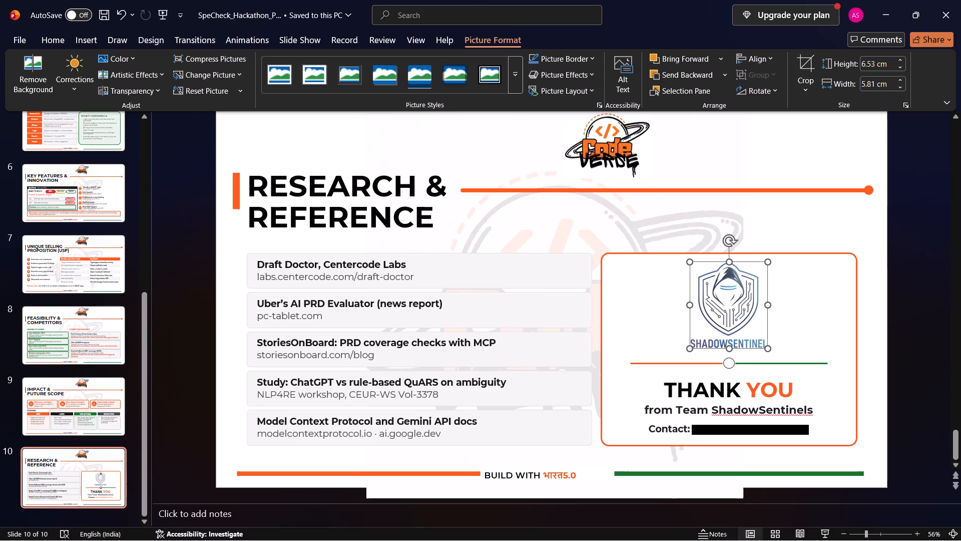
right_click(733, 309)
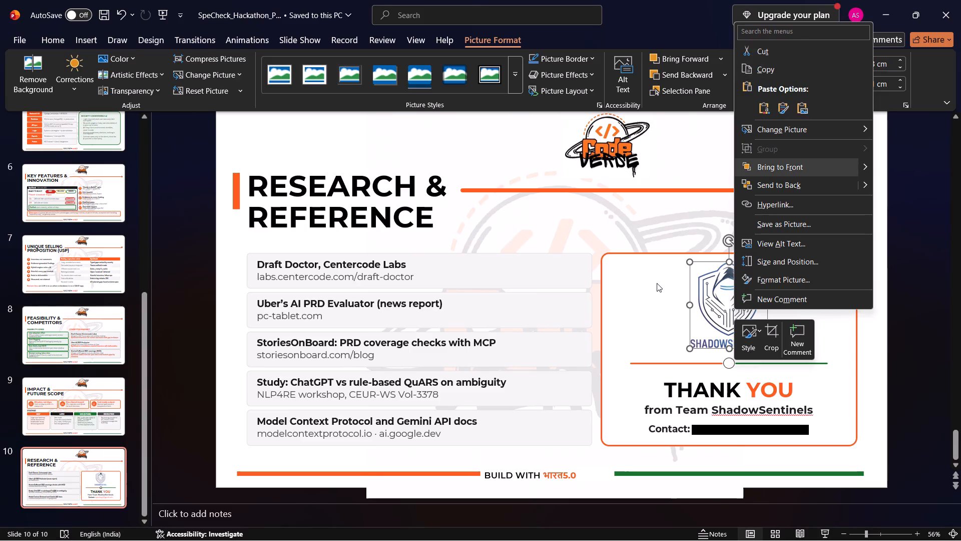
click(800, 69)
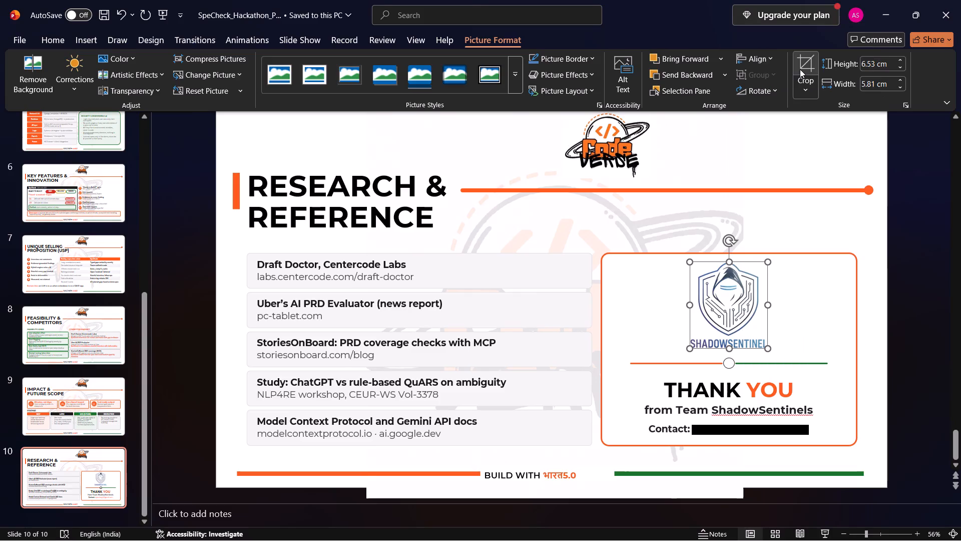
click(791, 322)
click(758, 338)
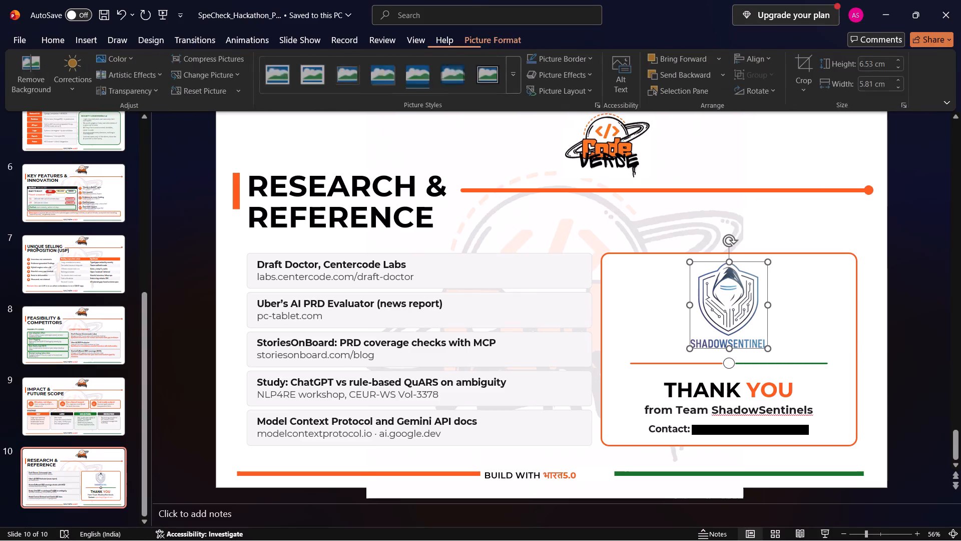
click(772, 338)
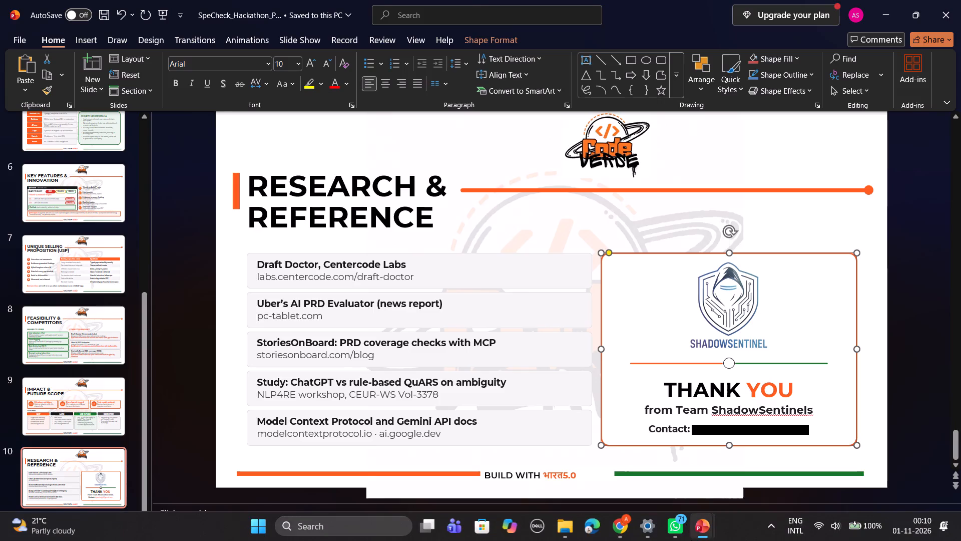
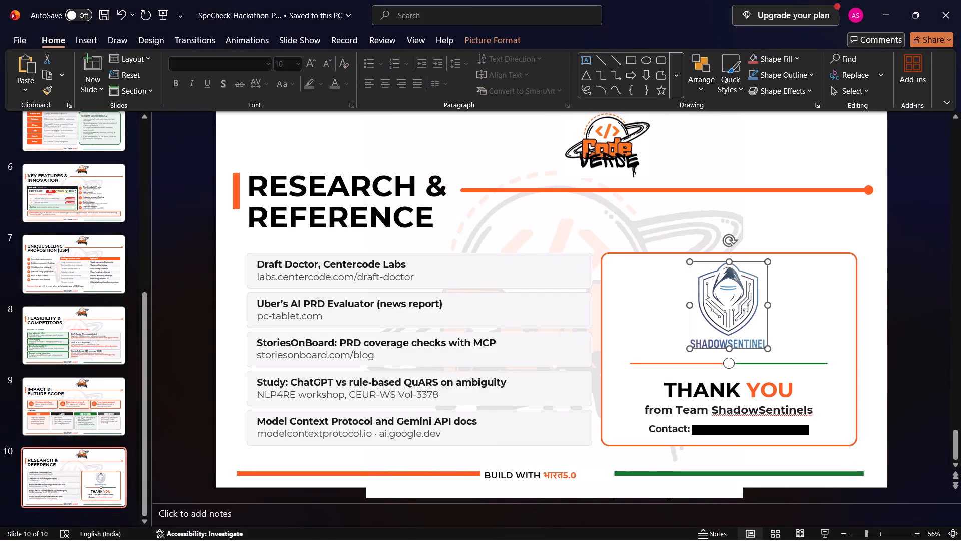
key(Delete)
key(ctrl+v)
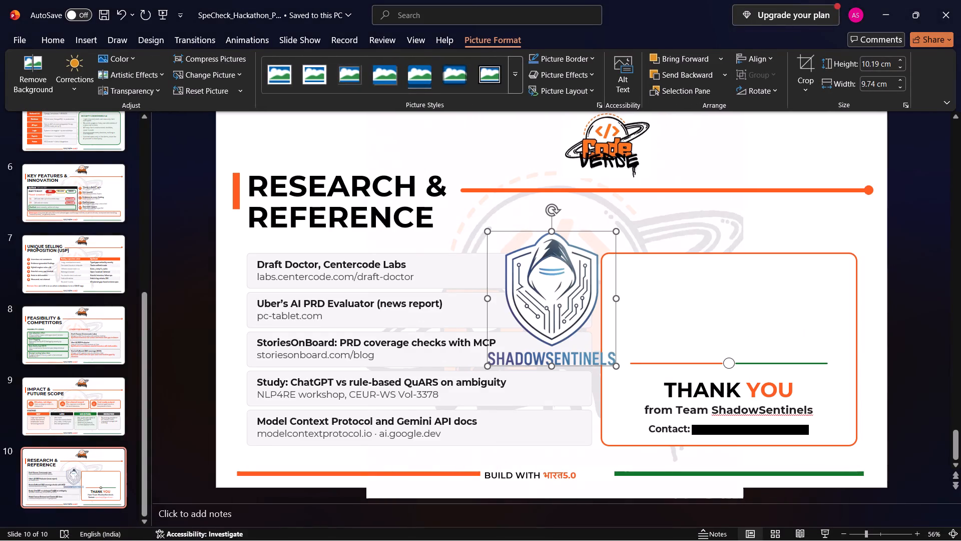
Fit the pasted logo into the thank-you box, scaled to about 7.64 cm high by 7.31 cm wide and centred above the divider line.
drag(544, 263, 546, 262)
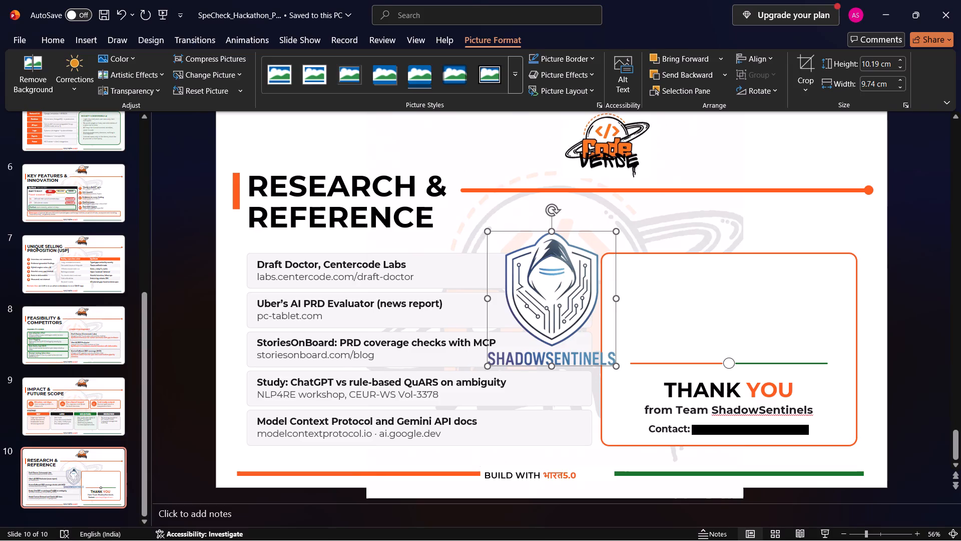
drag(546, 262, 726, 282)
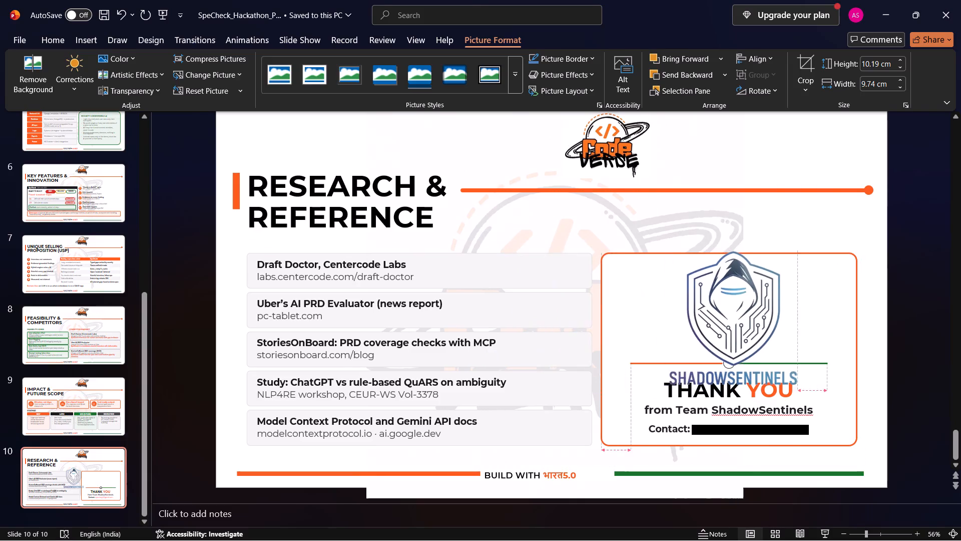
drag(726, 282, 726, 283)
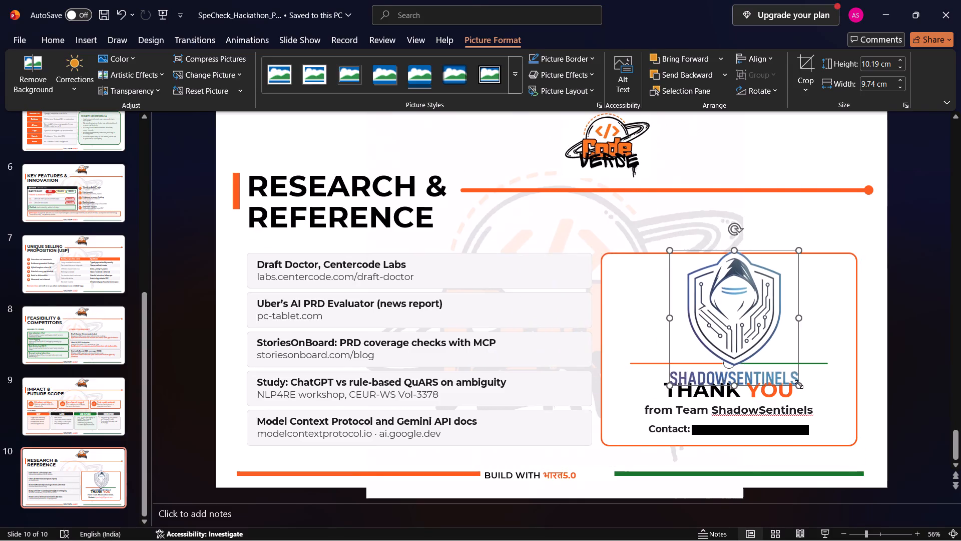
drag(799, 384, 771, 339)
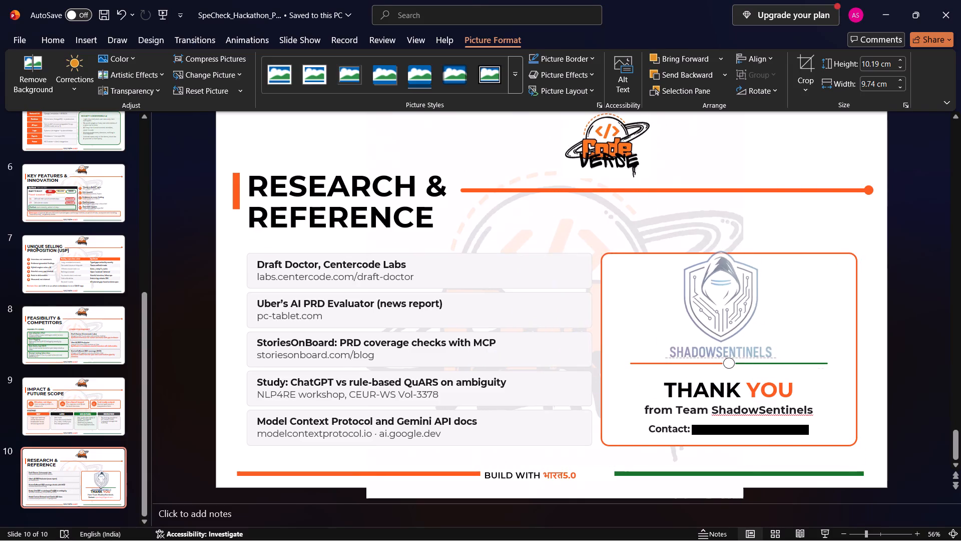
drag(771, 339, 767, 336)
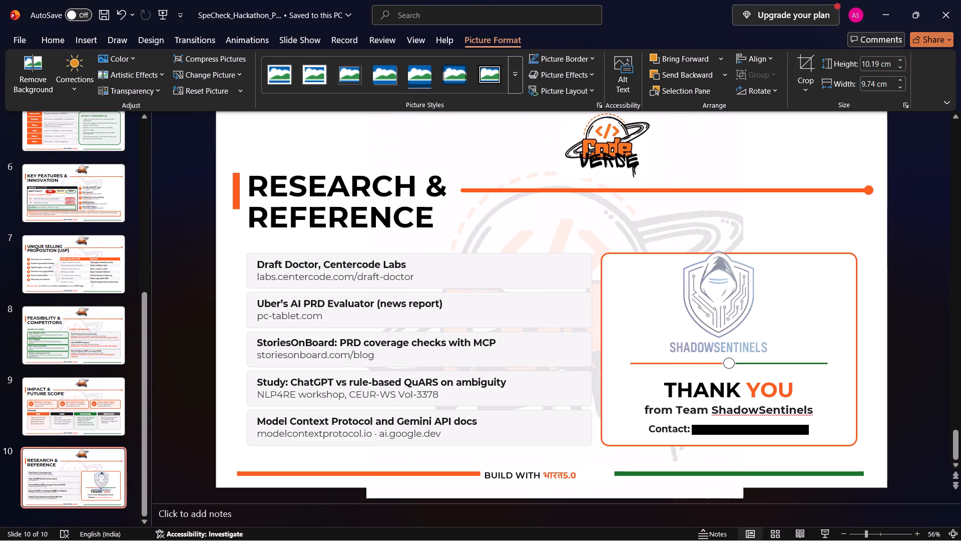
drag(767, 336, 766, 336)
drag(724, 300, 735, 304)
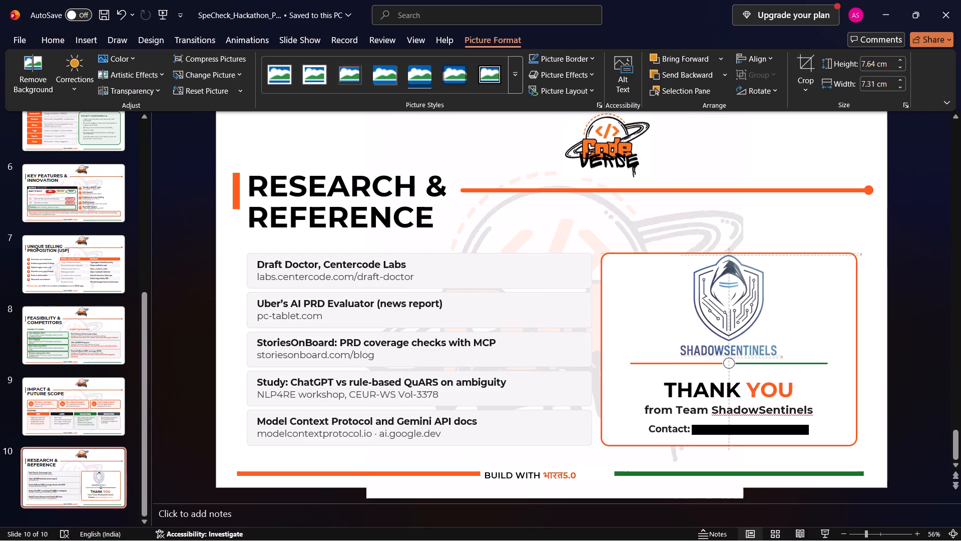
drag(735, 304, 736, 304)
click(805, 301)
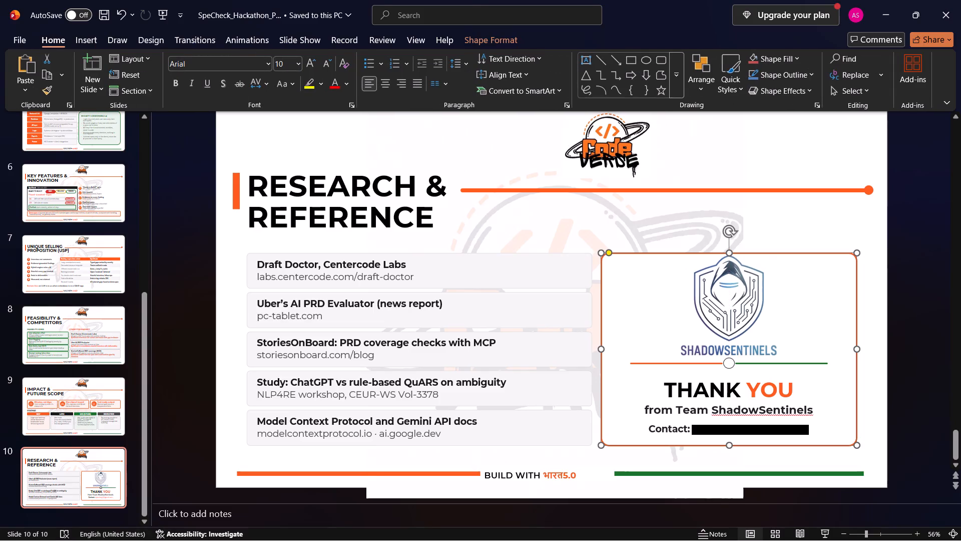
Reduce the logo very slightly from its upper-left corner so it sits just inside the thank-you box's top border.
click(745, 298)
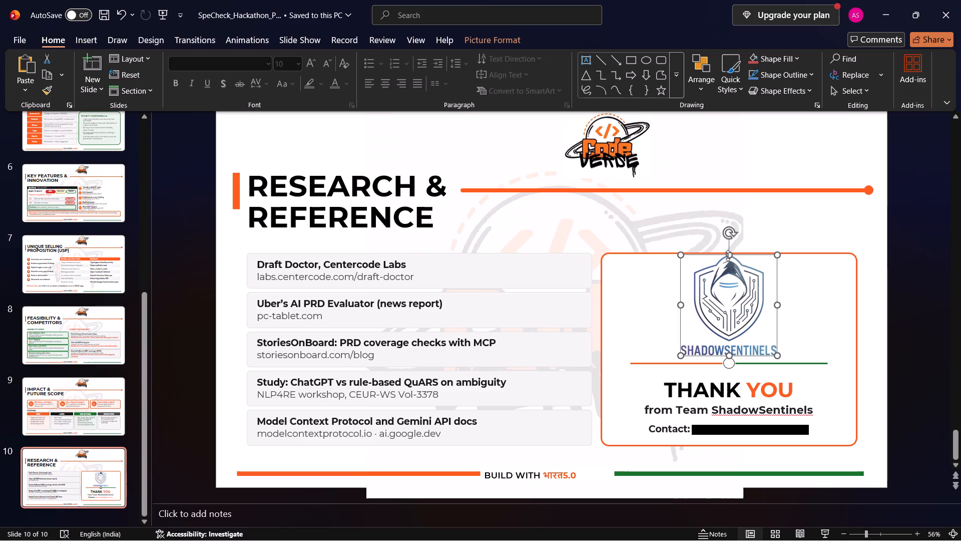
click(681, 255)
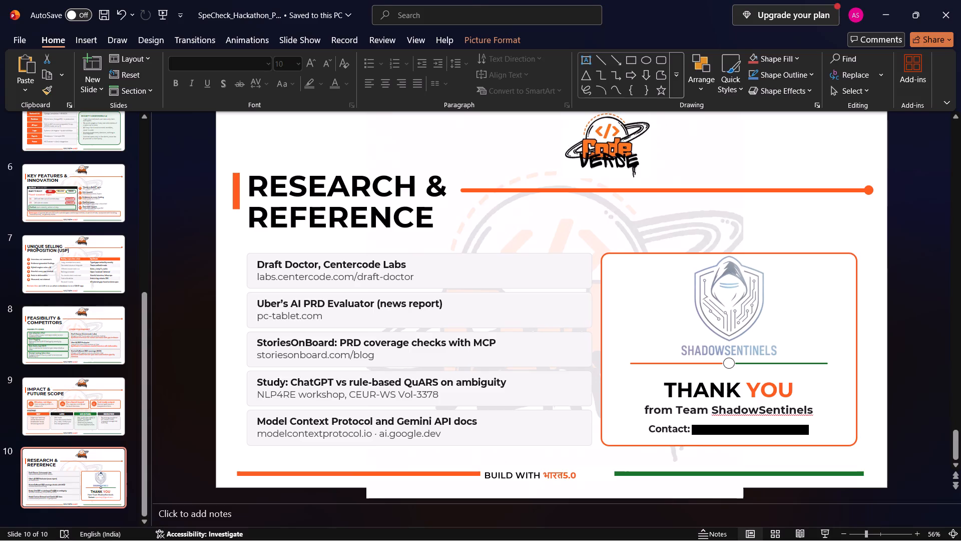
click(656, 294)
click(795, 319)
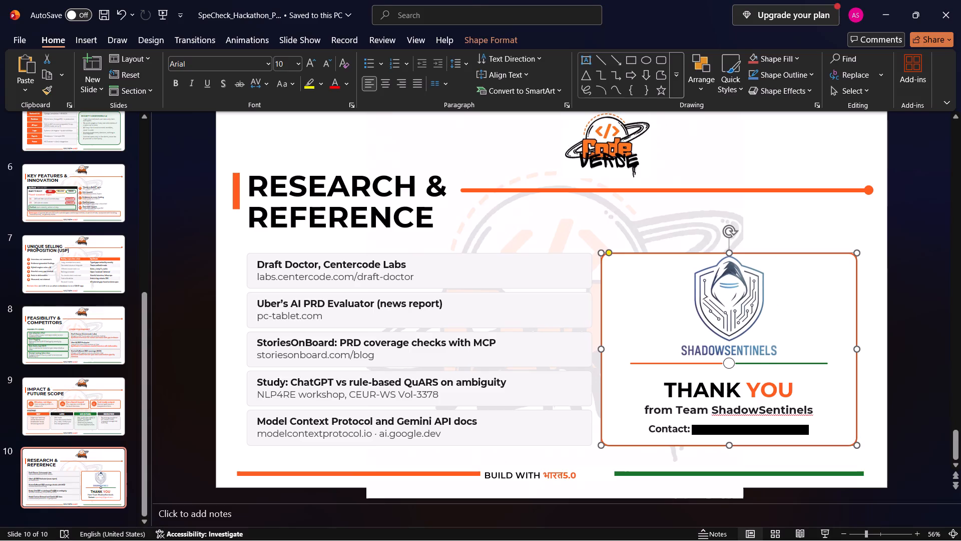
click(795, 319)
click(797, 218)
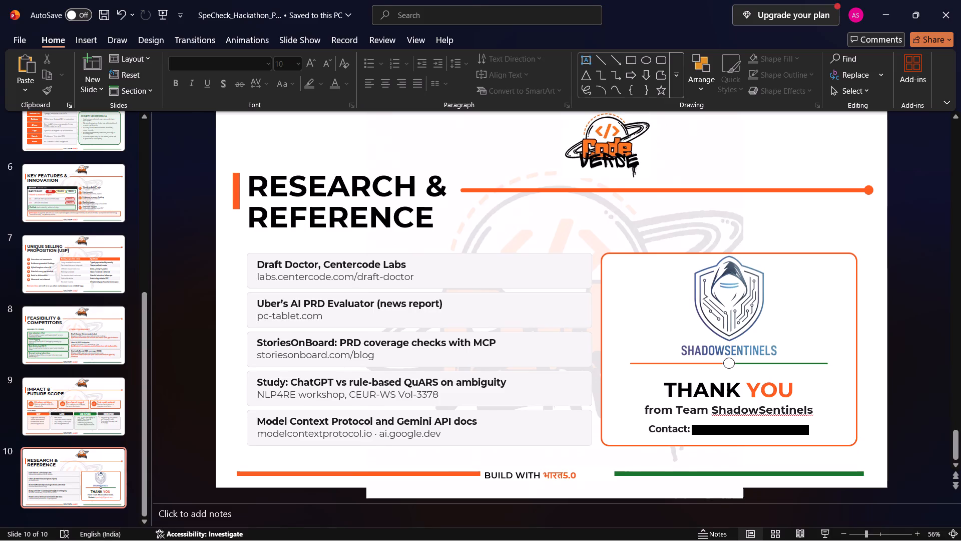
Look back from the closing slide to the Impact & Future Scope slide to check the presentation.
scroll(448, 342, up, 2)
scroll(929, 352, down, 3)
key(Up)
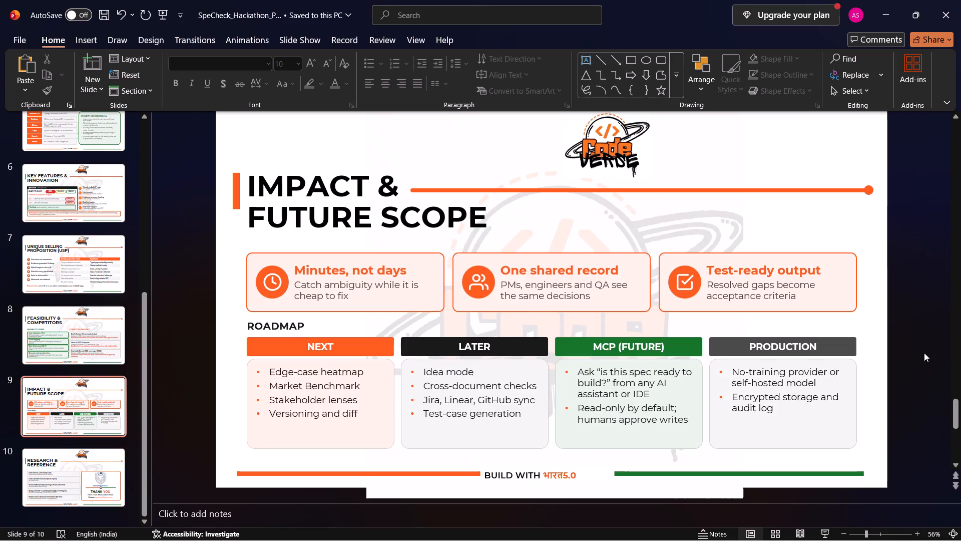
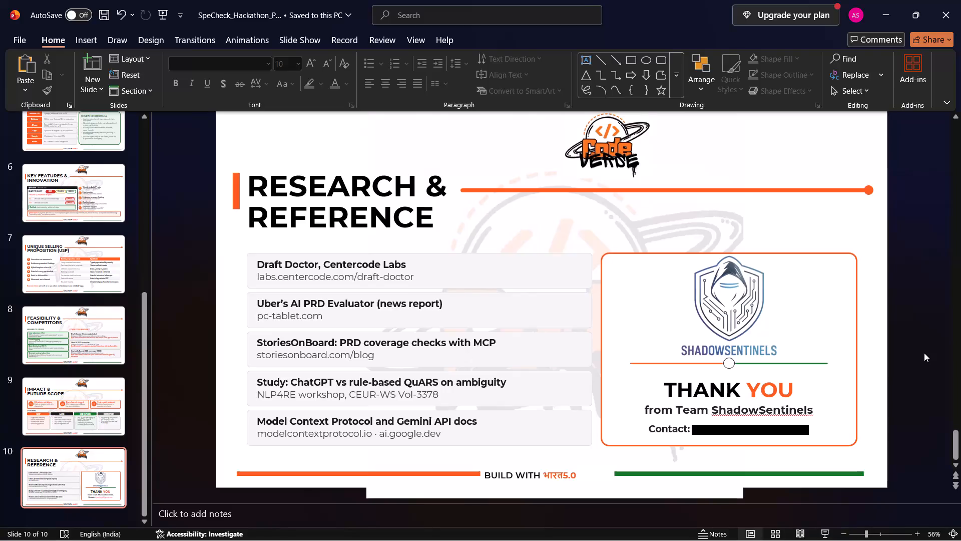
Review the slides in reverse order from Research & Reference back to the title slide.
key(Up)
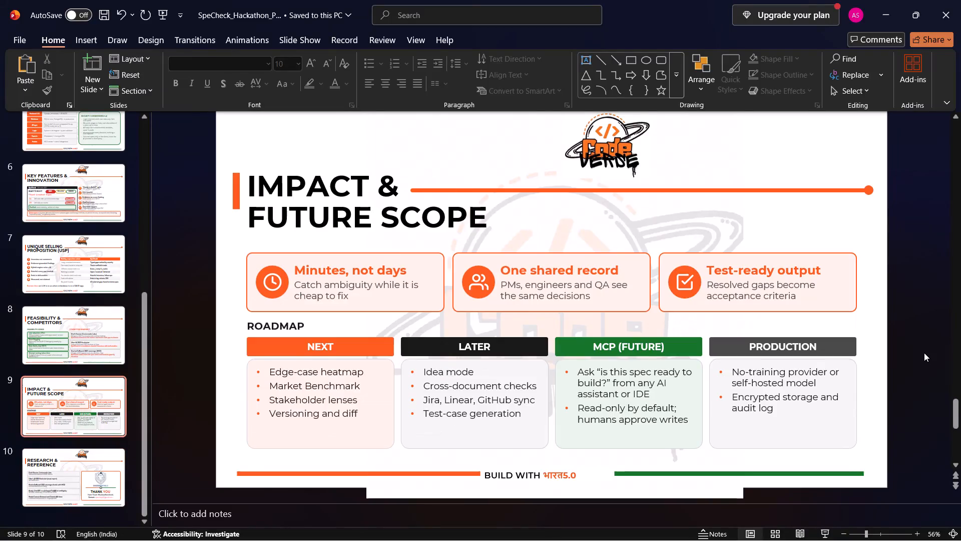
key(Up)
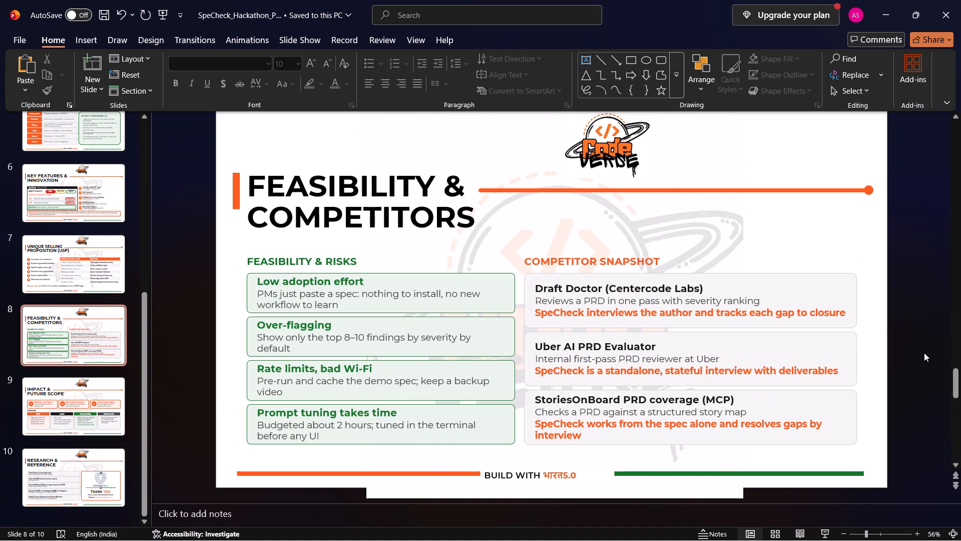
key(Up)
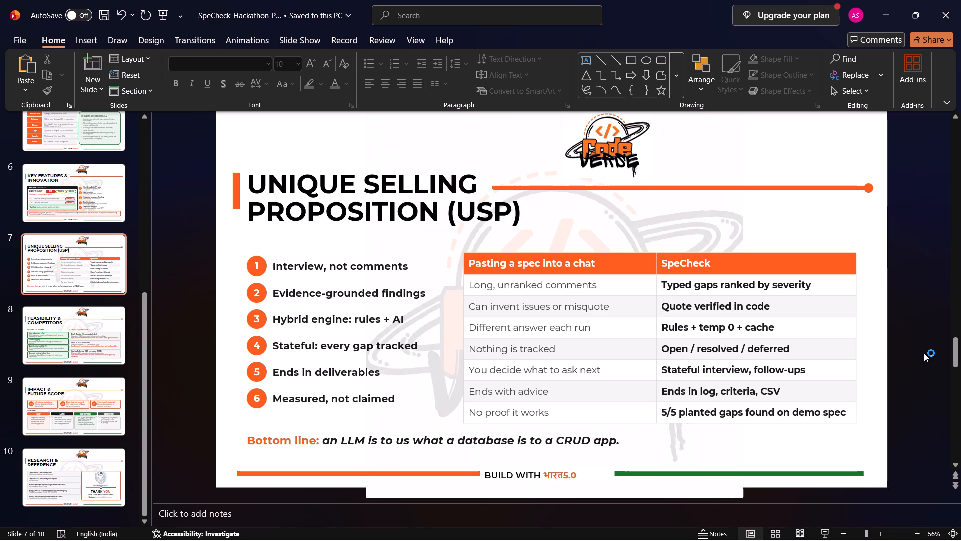
key(Up)
key(Up)
key(Up)
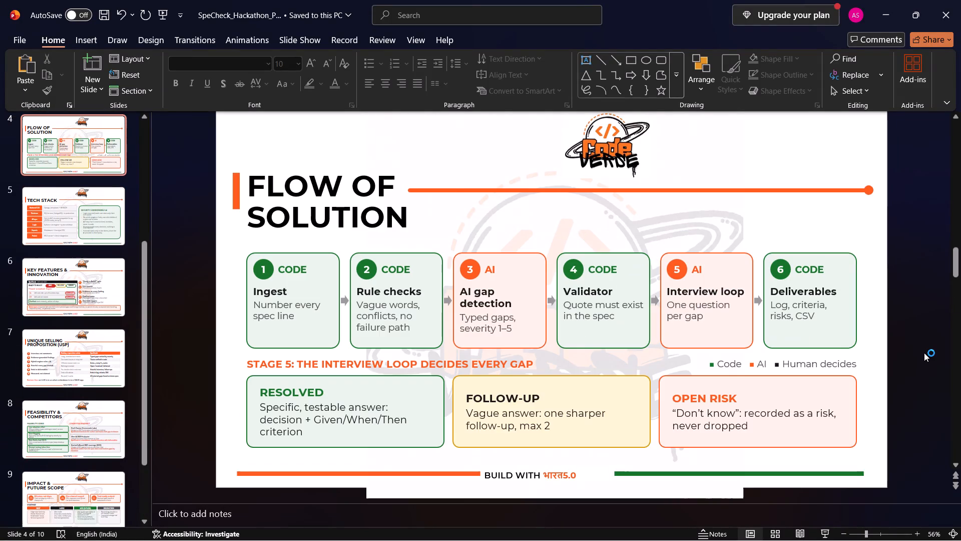
key(Up)
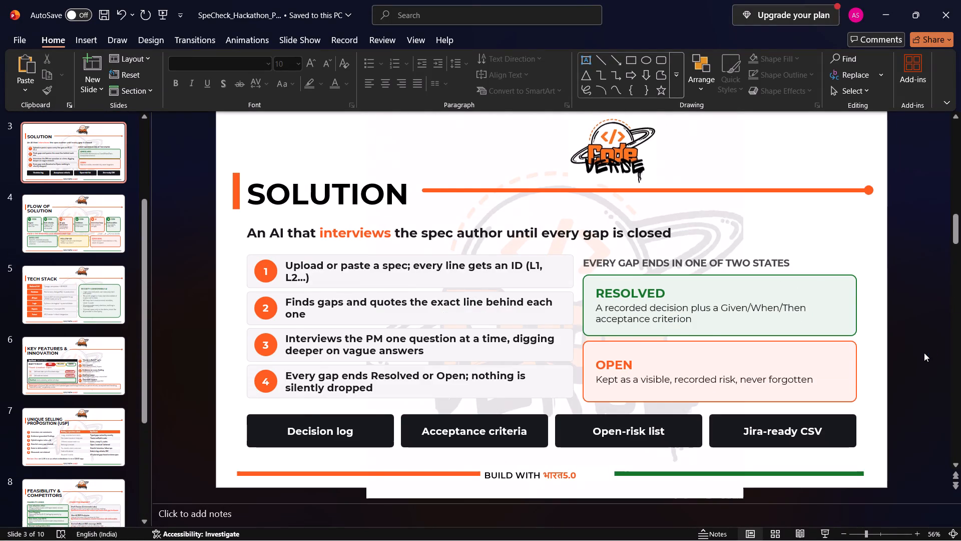
key(Up)
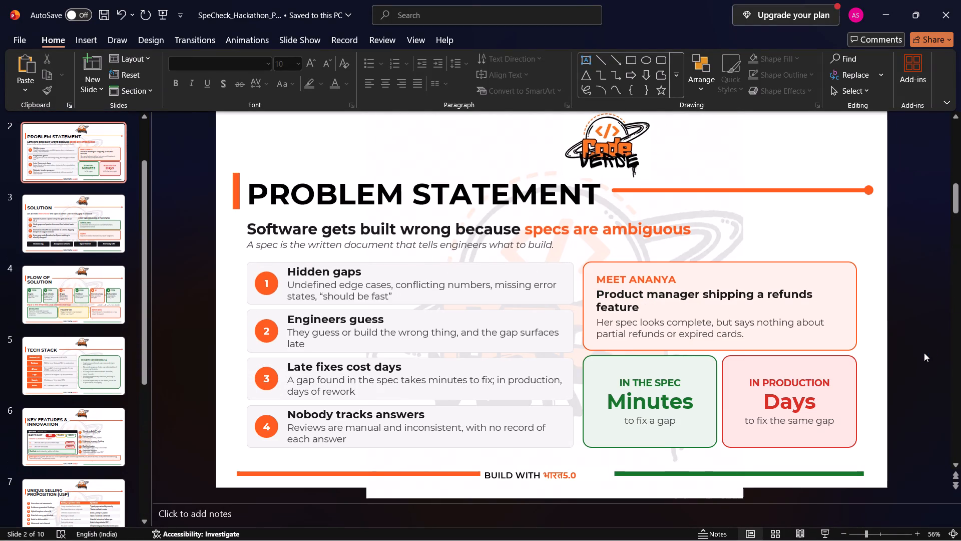
key(Up)
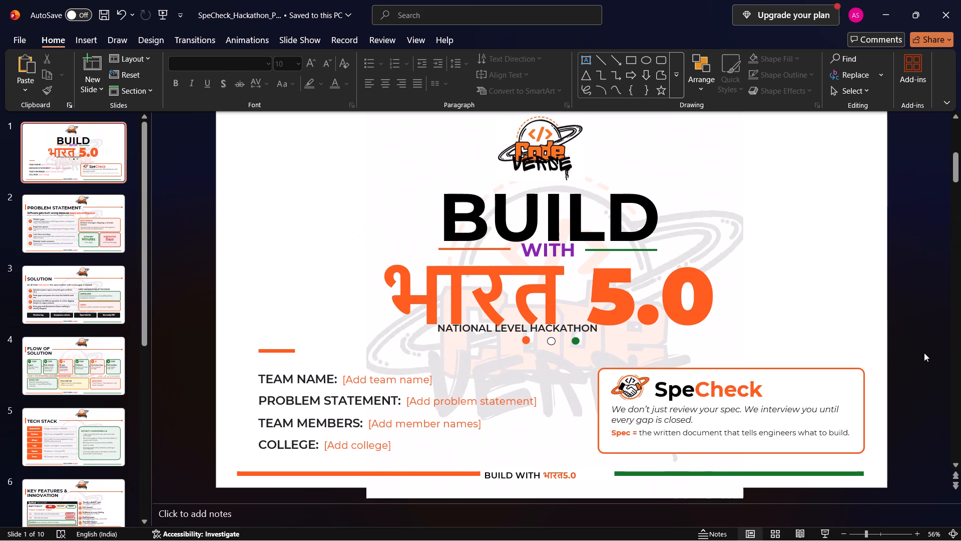
Copy the team name ShadowSentinels from the thank-you box on slide 10.
click(428, 379)
scroll(113, 370, down, 3)
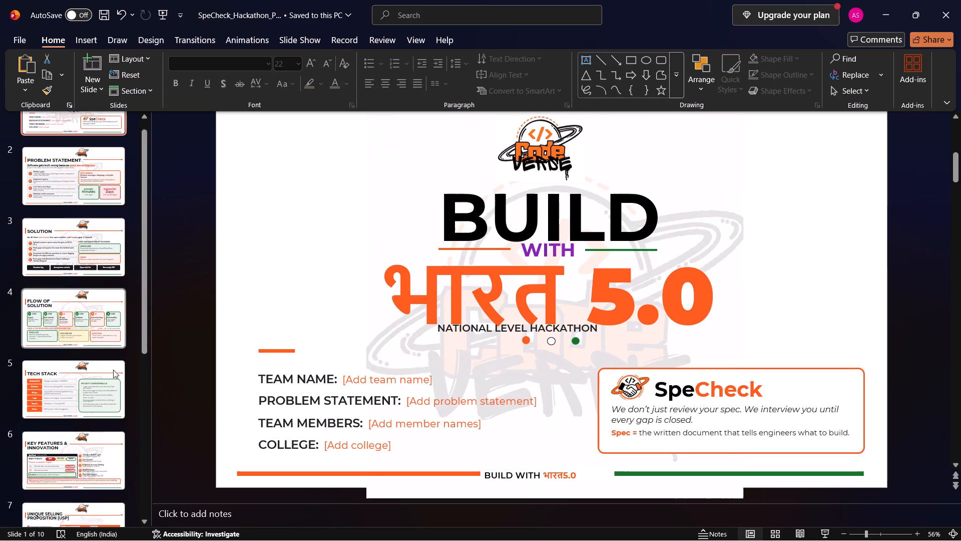
scroll(113, 370, down, 9)
click(101, 473)
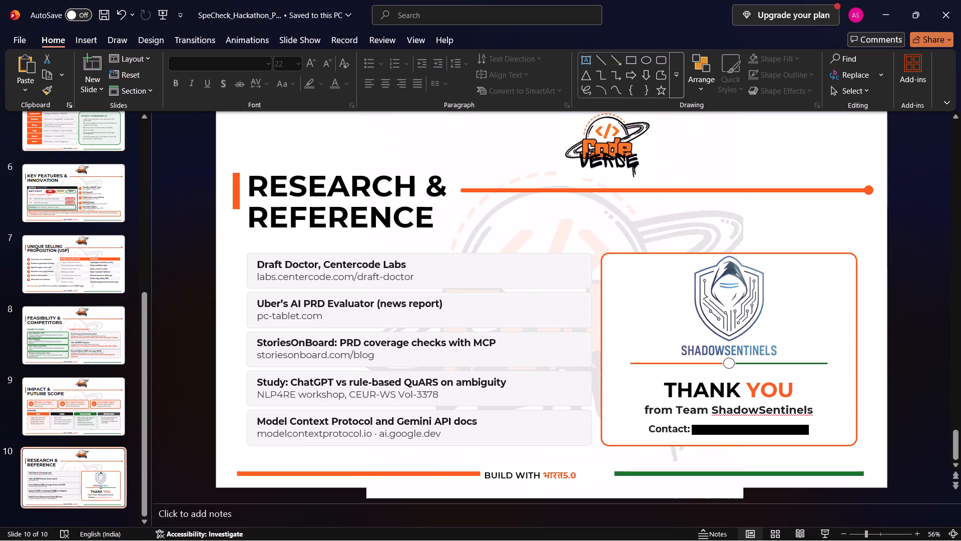
drag(714, 410, 776, 412)
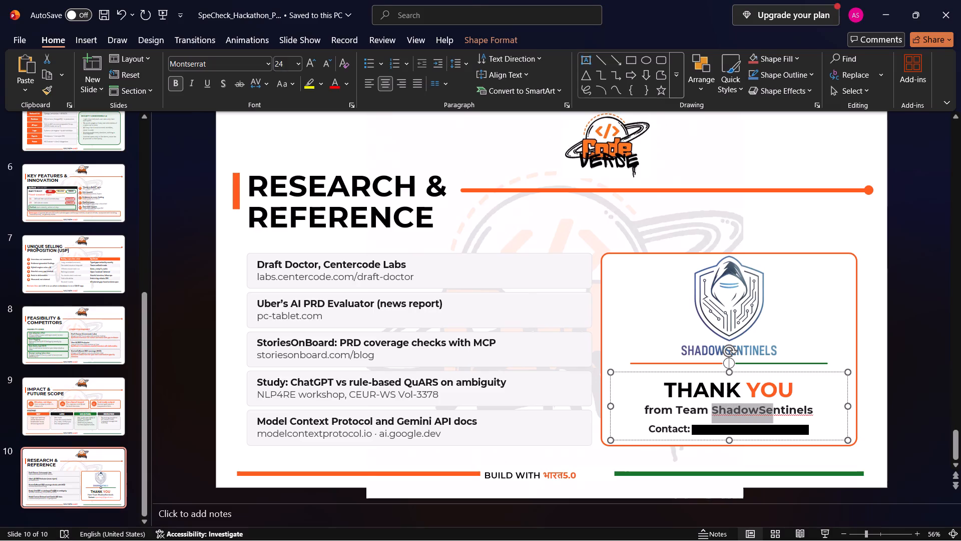
drag(776, 412, 818, 408)
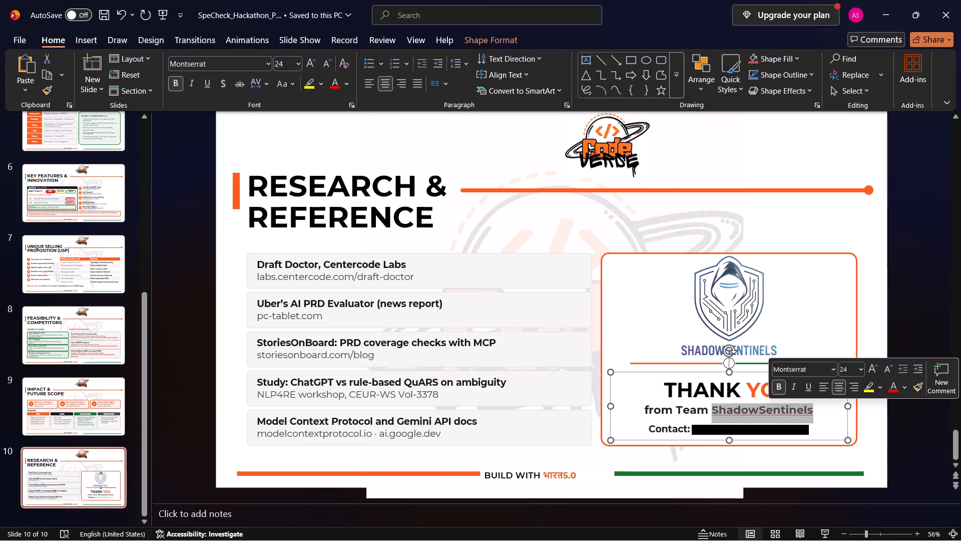
key(ctrl+c)
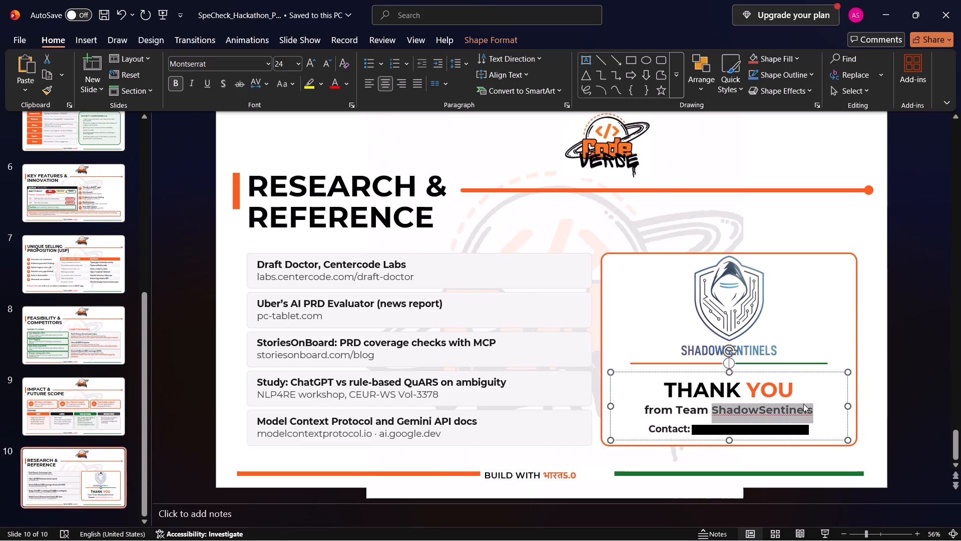
Replace the [Add team name] placeholder on slide 1 with the copied team name ShadowSentinels.
scroll(127, 319, up, 11)
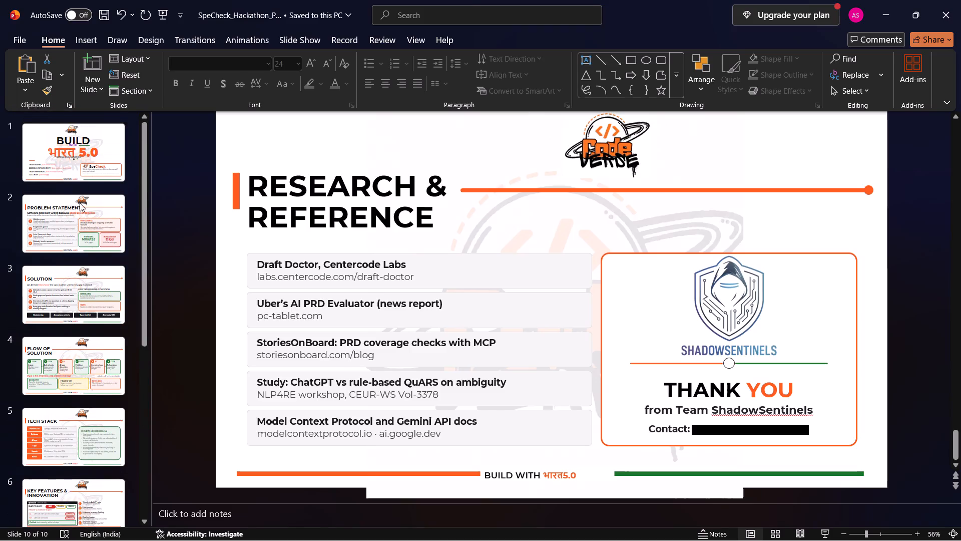
click(88, 132)
click(430, 378)
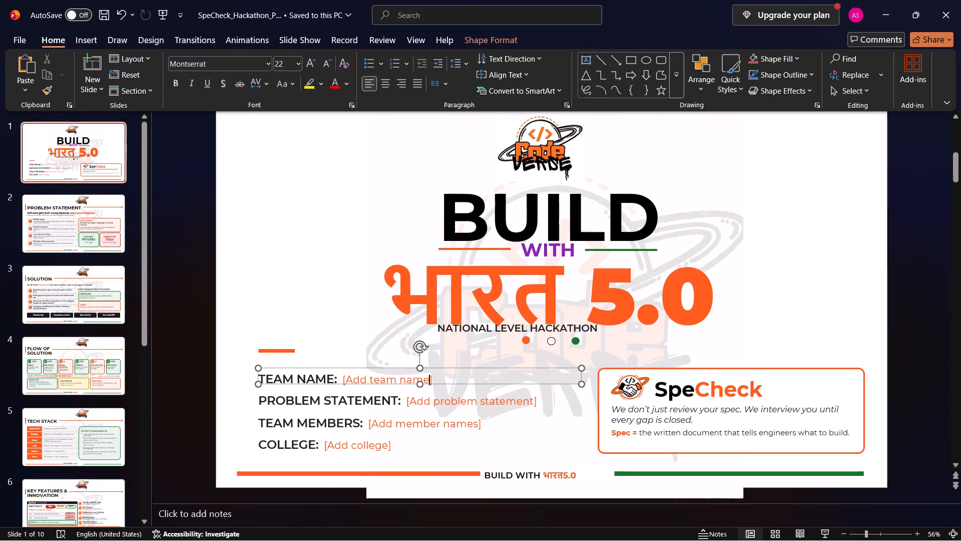
key(BackSpace)
key(BackSpace)
key(BackSpace)
key(BackSpace)
key(BackSpace)
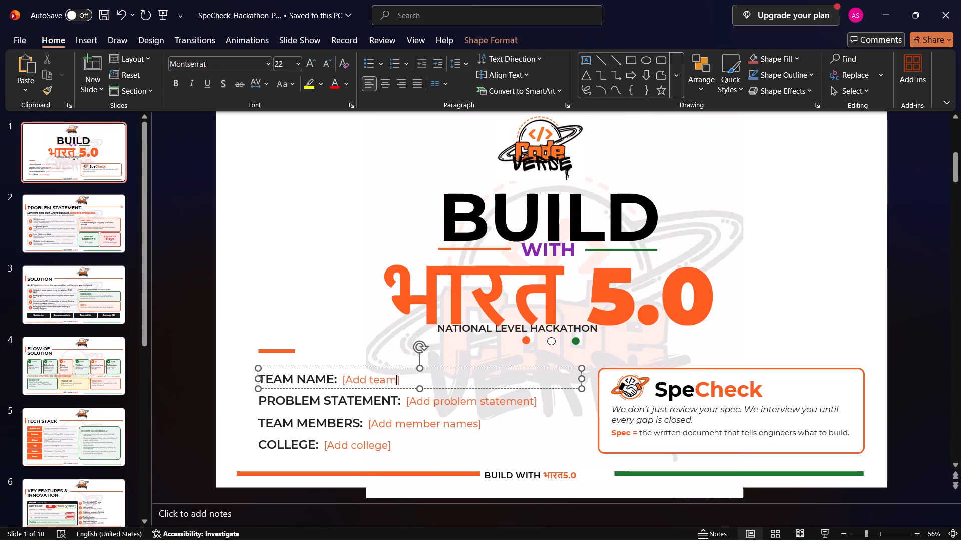
key(BackSpace)
key(BackSpace)
key(BackSpace)
key(BackSpace)
key(BackSpace)
key(BackSpace)
key(BackSpace)
key(BackSpace)
key(BackSpace)
key(Right)
key(BackSpace)
key(ctrl+v)
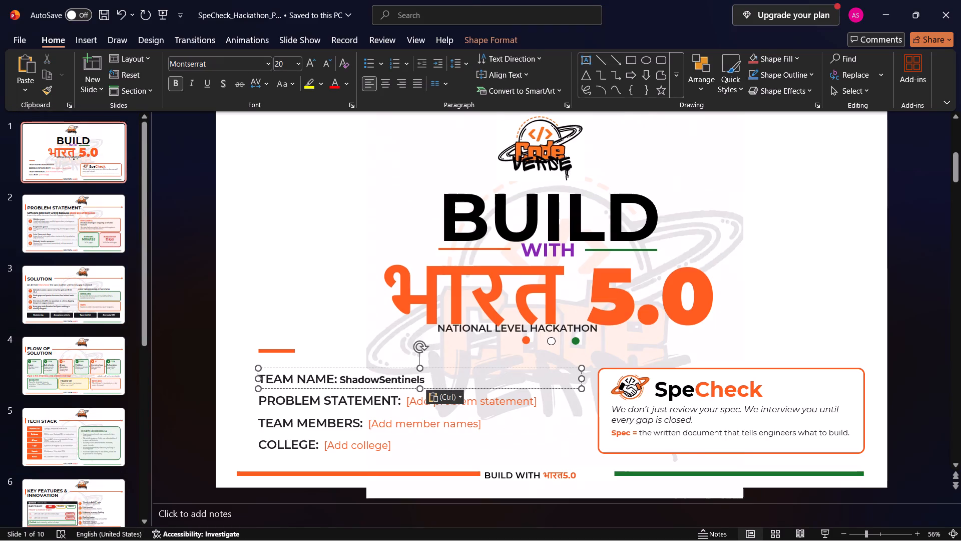
Insert a space in the title slide's team name so it reads Shadow Sentinels.
click(380, 382)
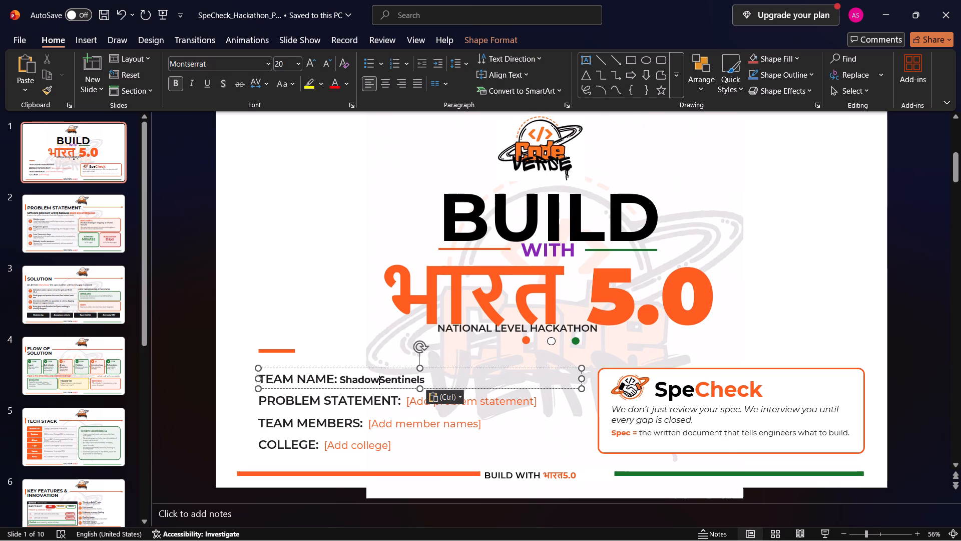
key(space)
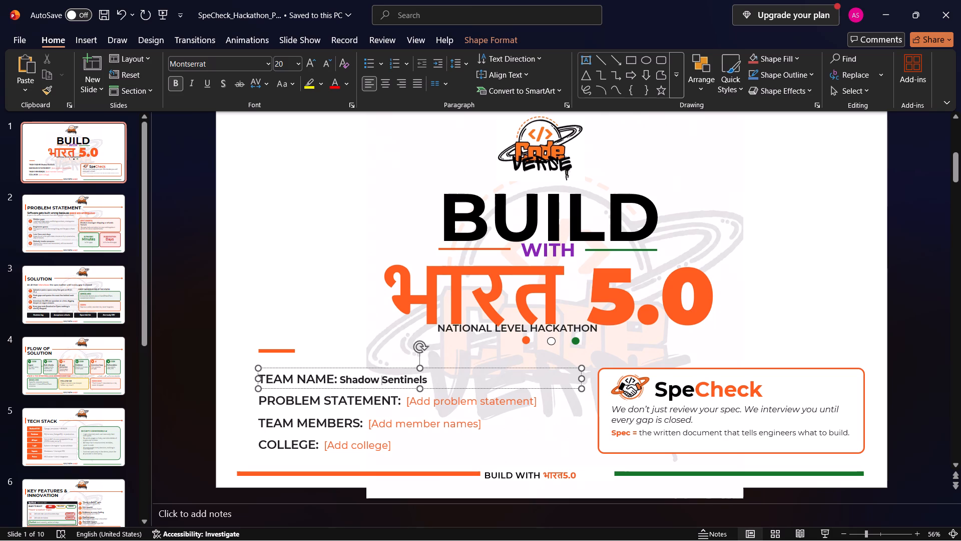
Set the font of Shadow Sentinels in the title slide's team name line to Sitka Small.
key(ctrl+a)
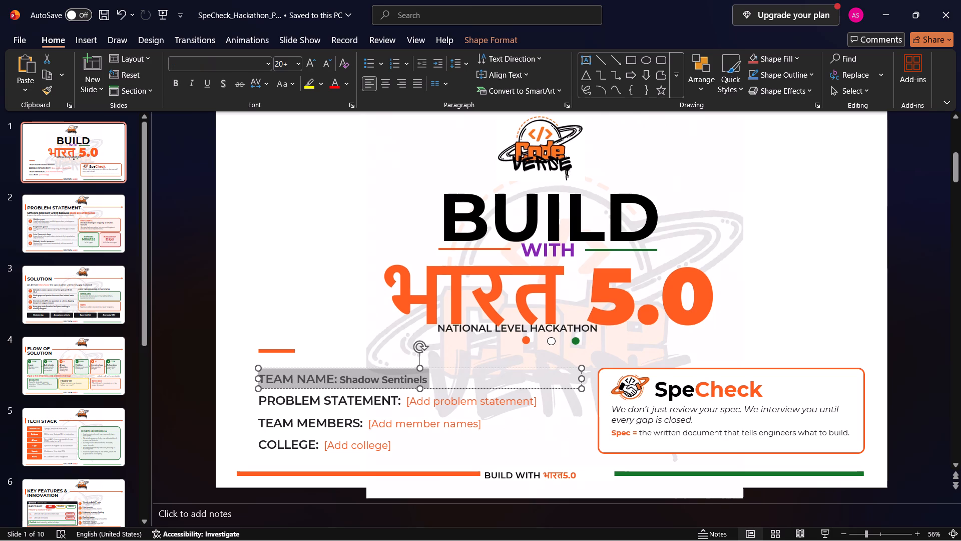
click(470, 378)
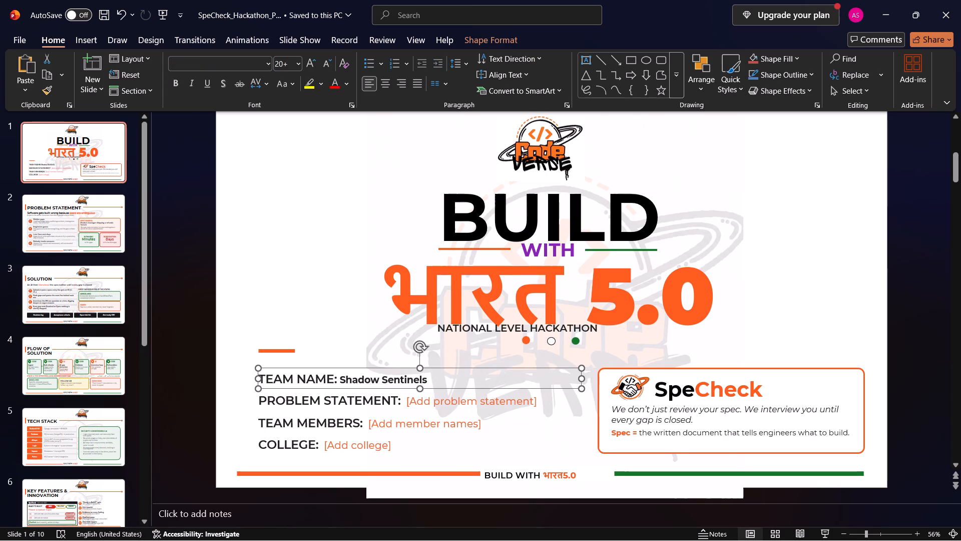
drag(341, 378, 417, 382)
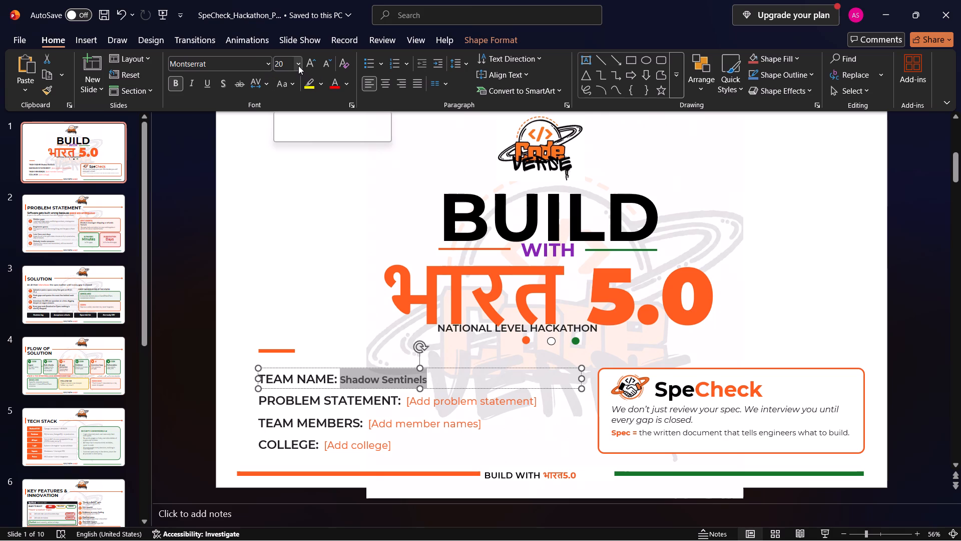
click(267, 60)
scroll(264, 308, down, 7)
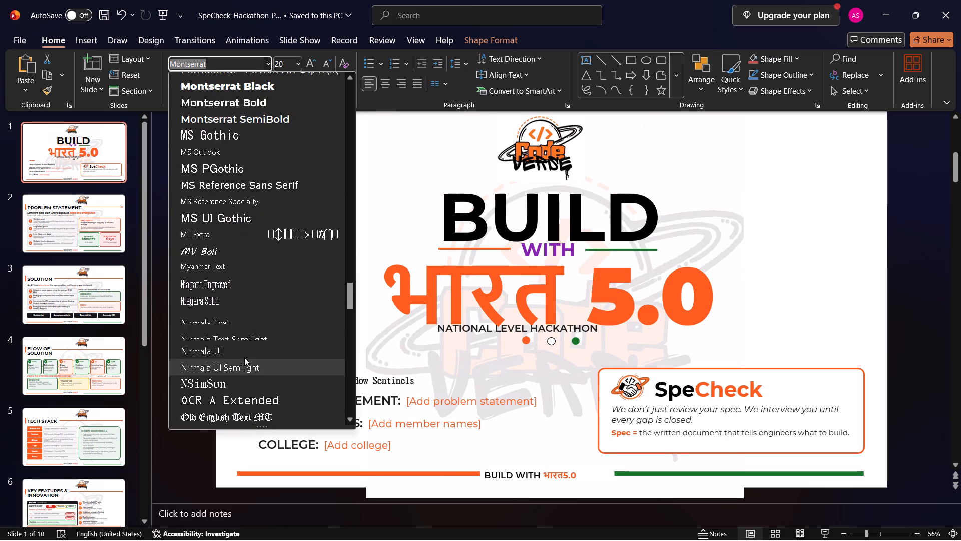
scroll(245, 354, down, 20)
scroll(249, 350, down, 7)
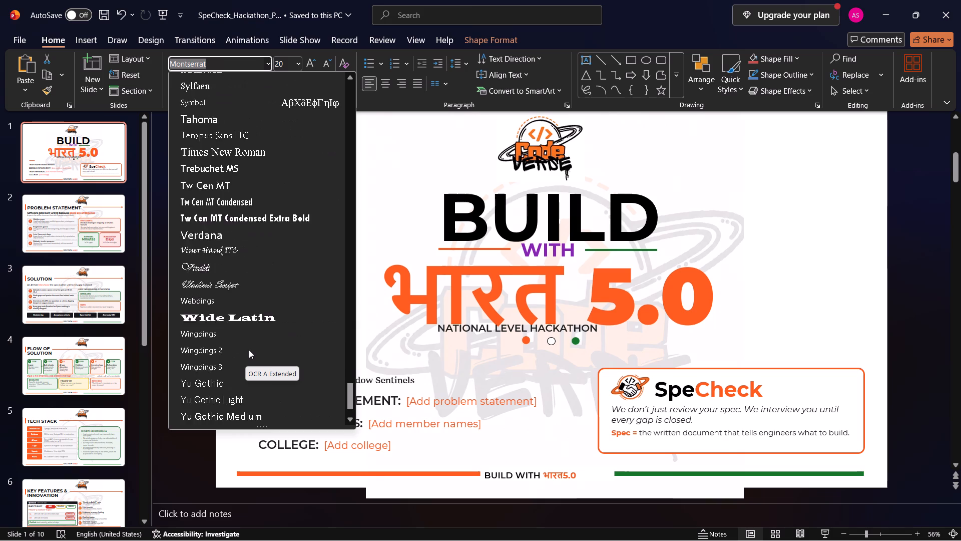
scroll(249, 348, down, 10)
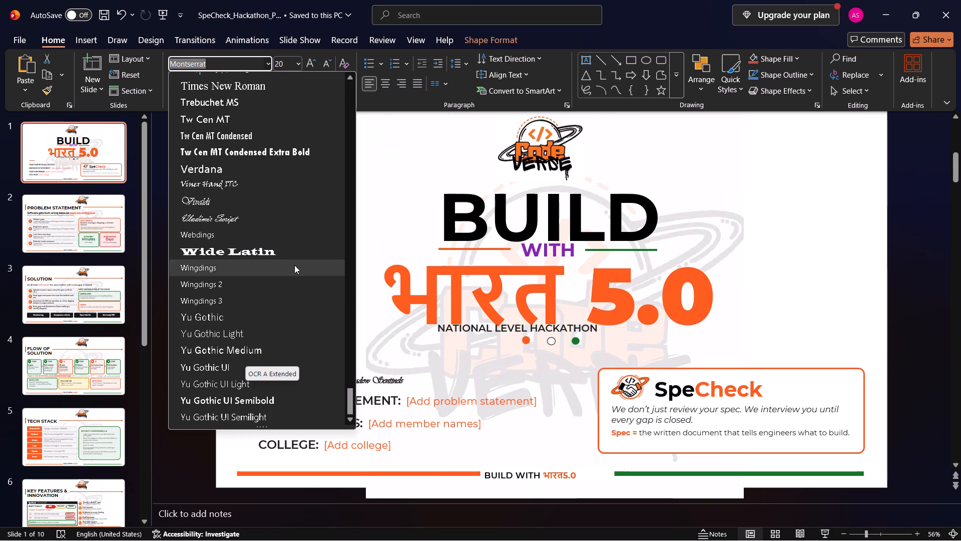
scroll(294, 268, down, 6)
scroll(294, 272, up, 6)
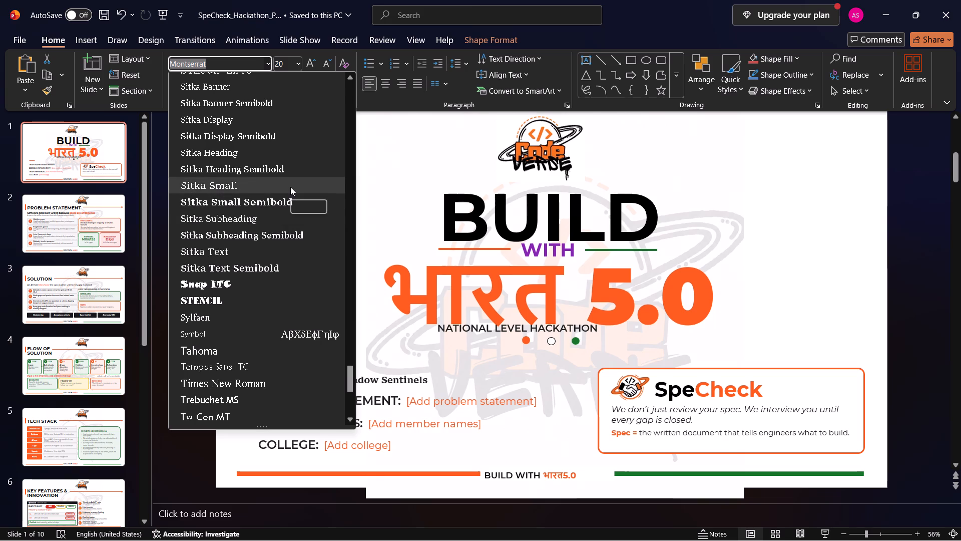
click(290, 187)
click(365, 306)
click(460, 368)
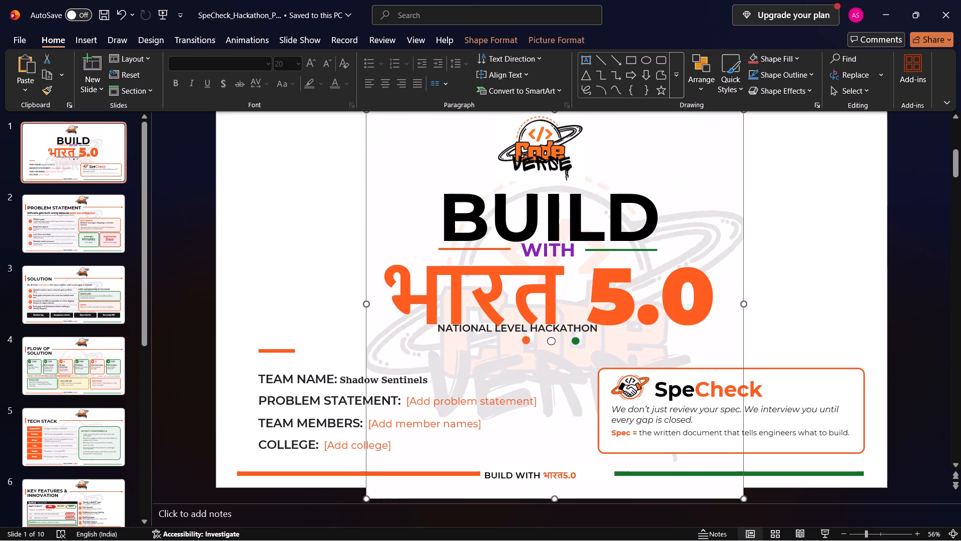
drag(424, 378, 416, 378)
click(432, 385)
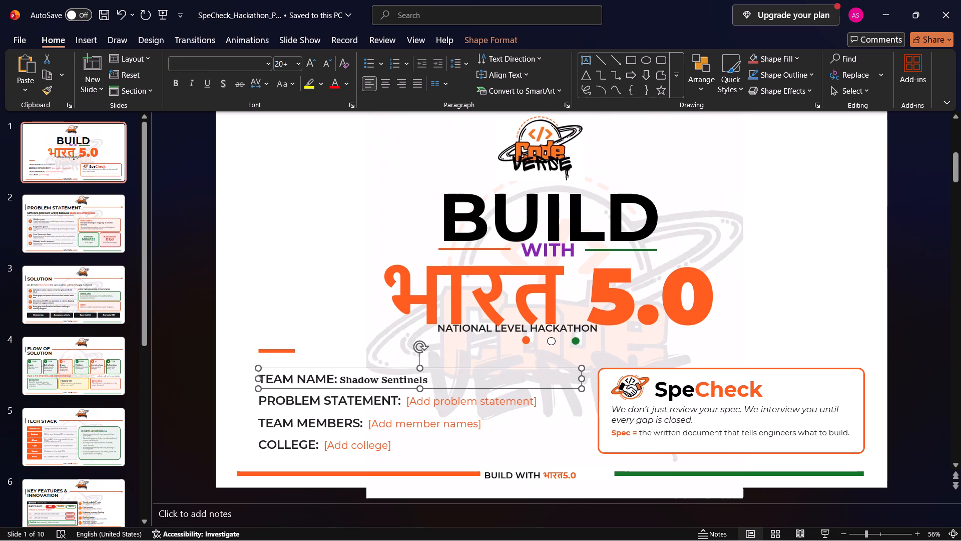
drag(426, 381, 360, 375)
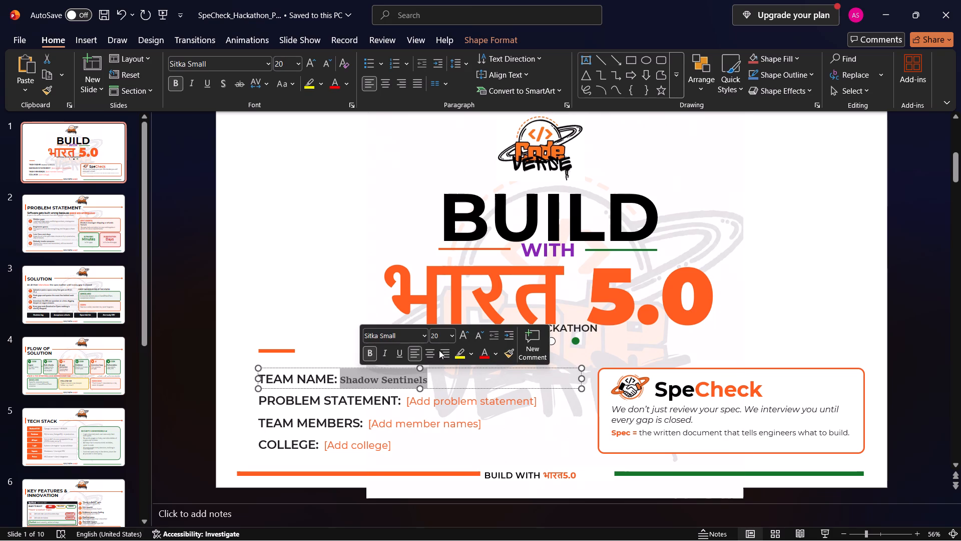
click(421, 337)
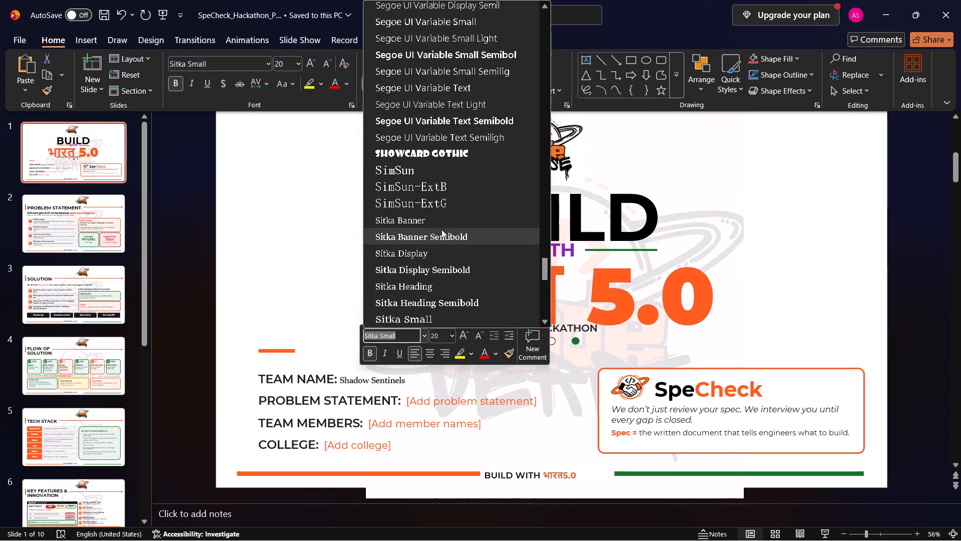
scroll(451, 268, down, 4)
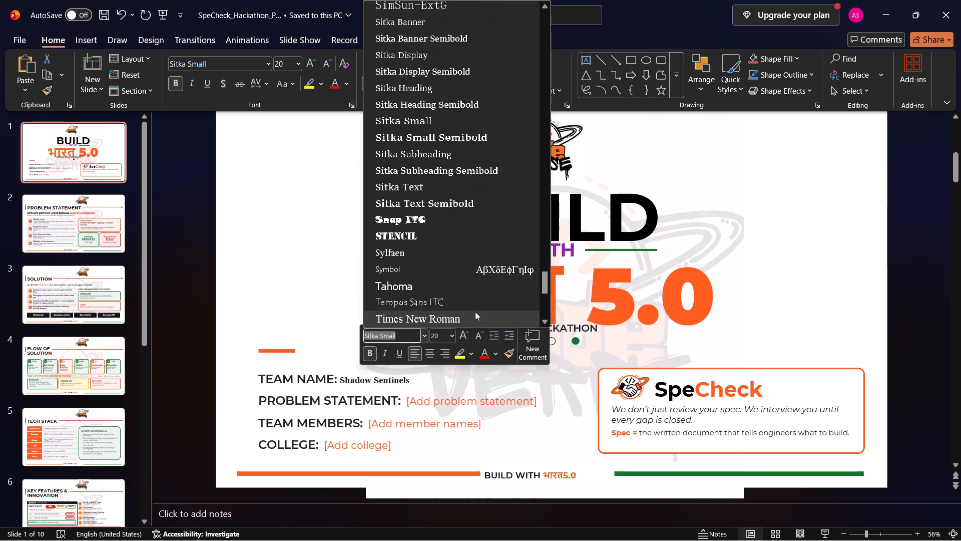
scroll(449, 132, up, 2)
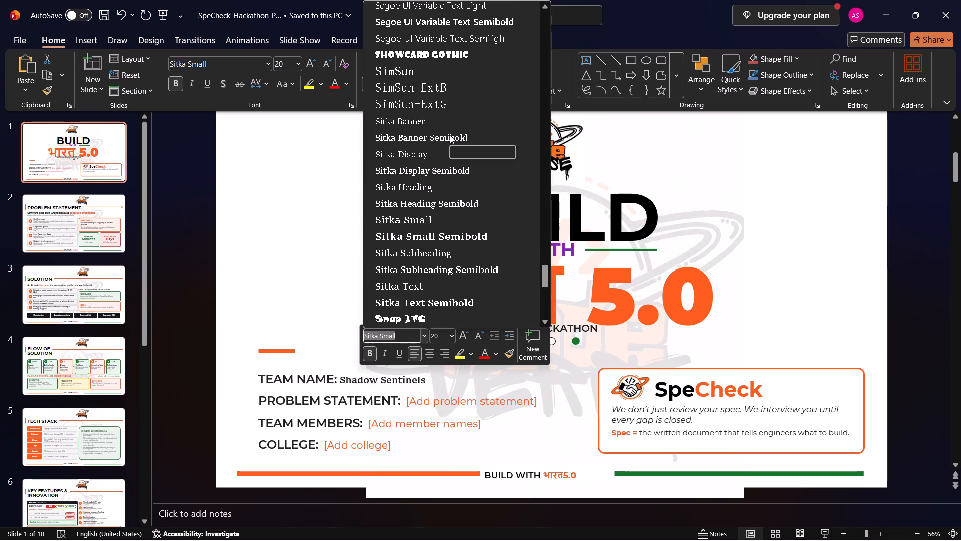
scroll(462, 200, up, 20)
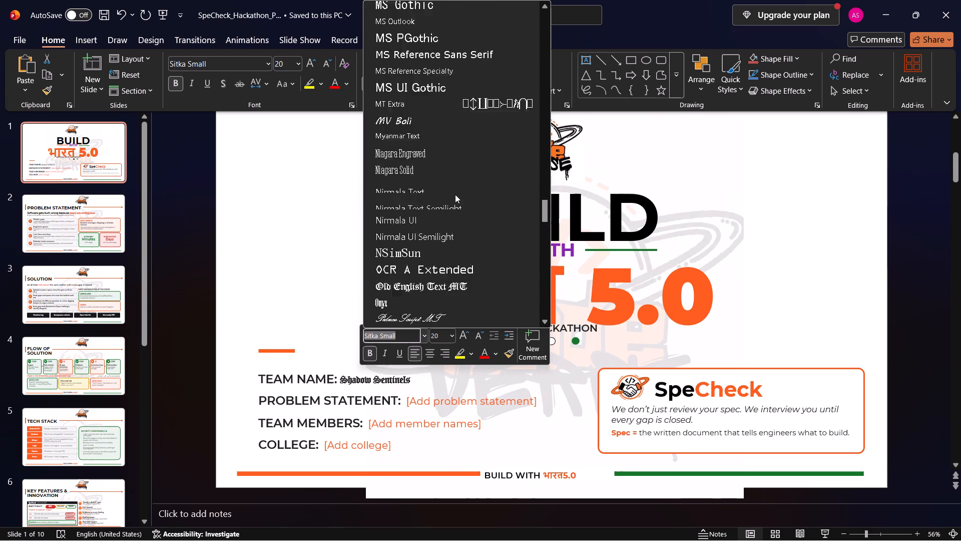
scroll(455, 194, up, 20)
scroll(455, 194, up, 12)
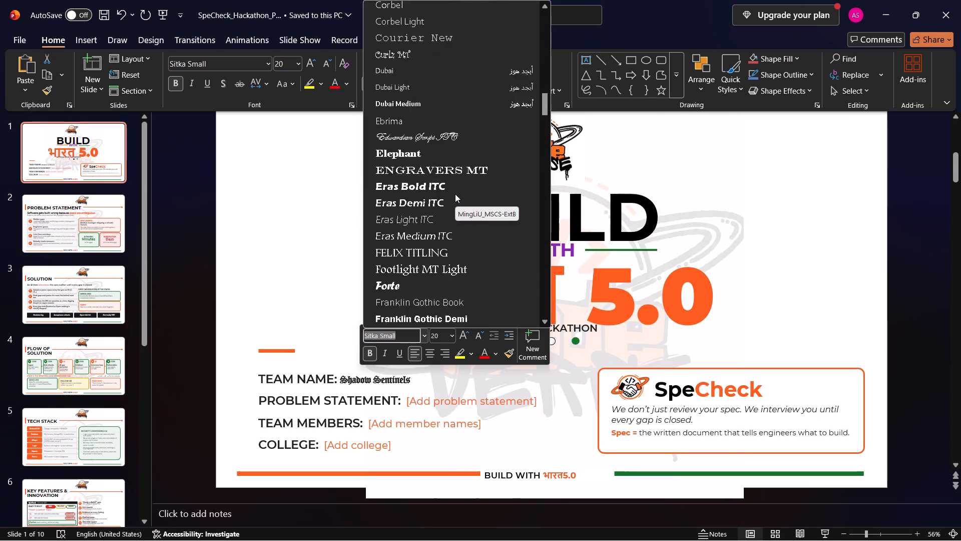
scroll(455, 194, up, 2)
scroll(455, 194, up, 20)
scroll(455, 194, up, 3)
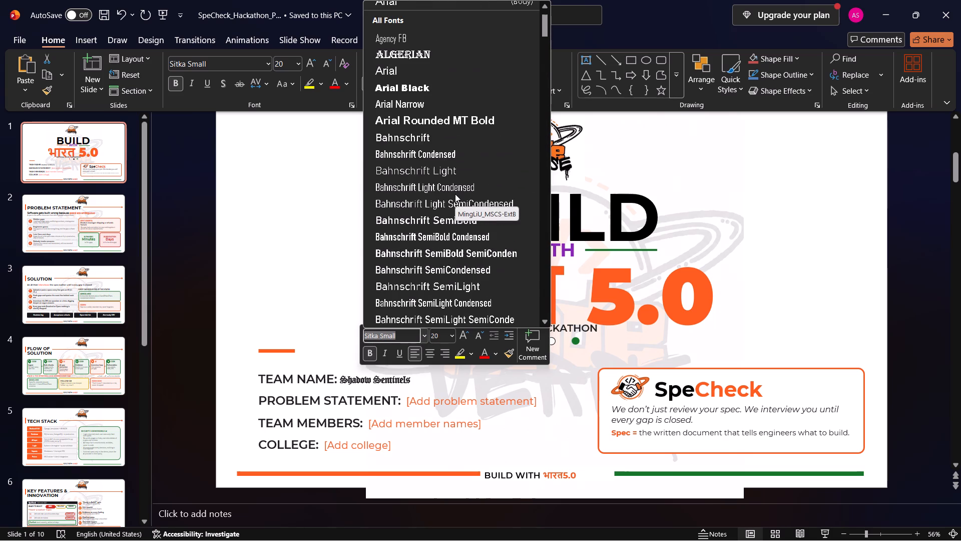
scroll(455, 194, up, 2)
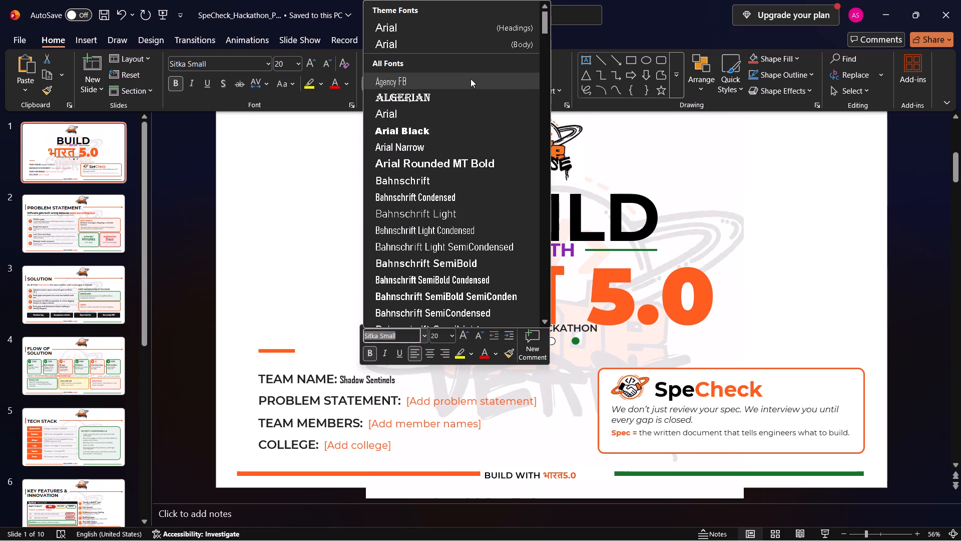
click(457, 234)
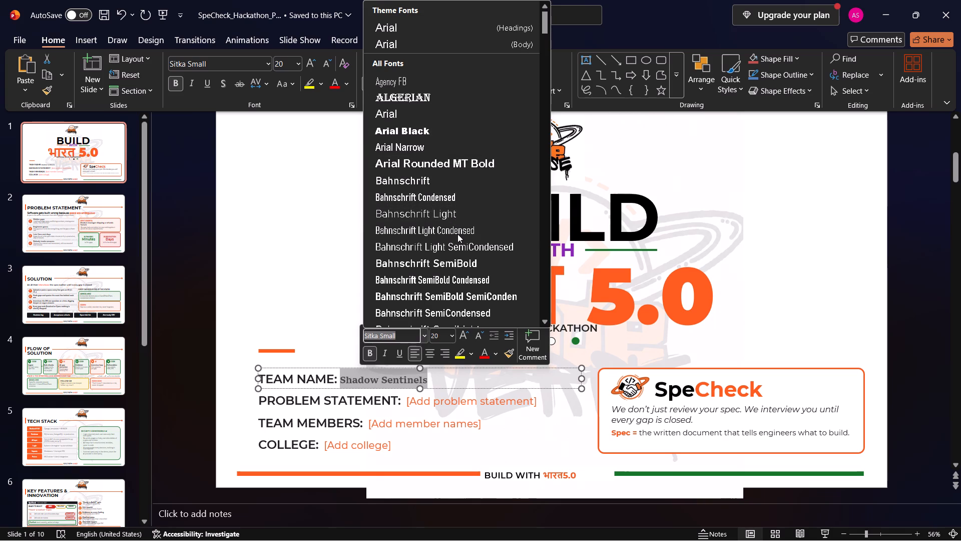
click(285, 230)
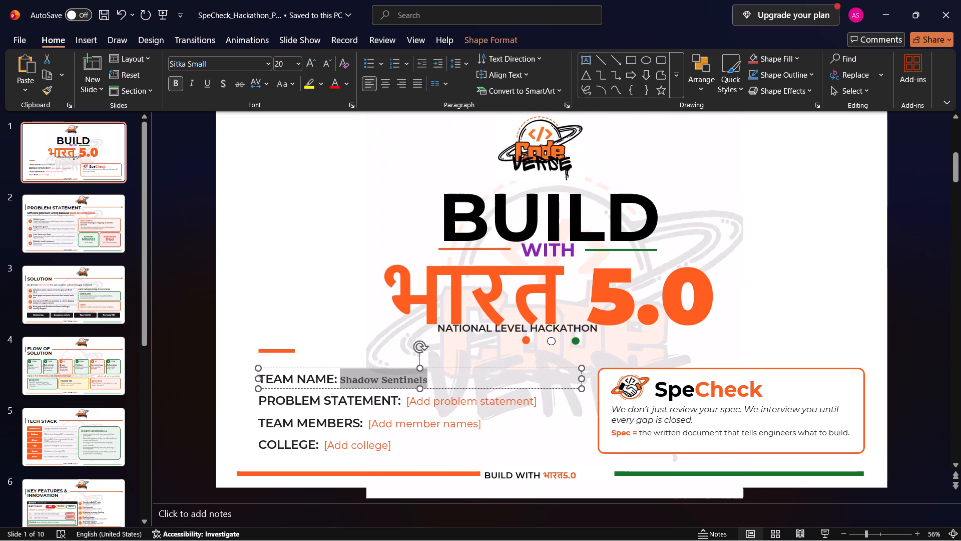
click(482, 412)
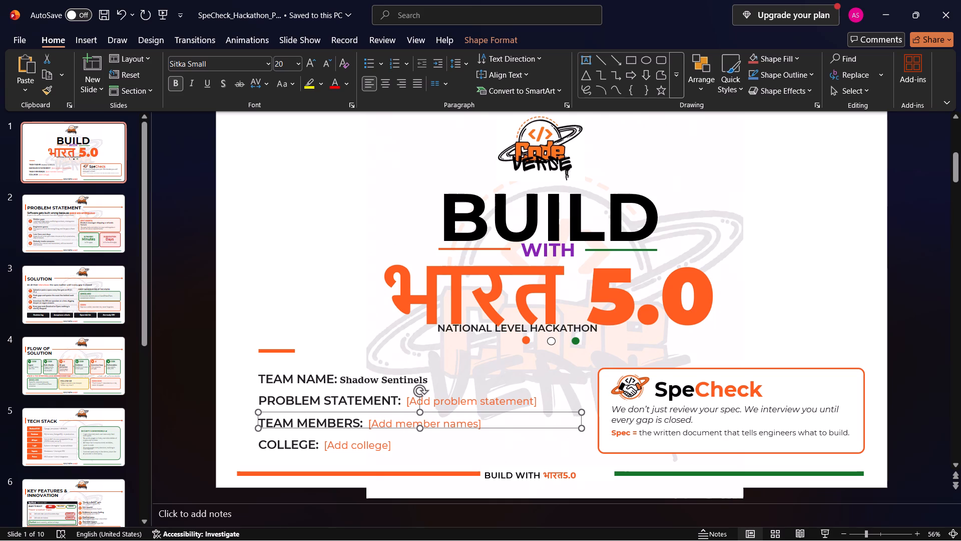
Insert two extra spaces between the TEAM NAME: label and Shadow Sentinels on the title slide.
click(338, 381)
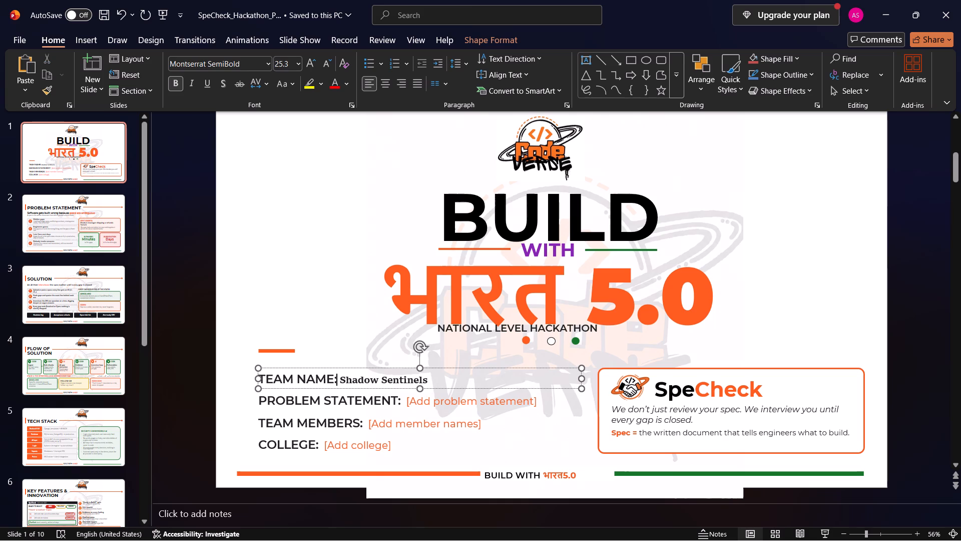
key(Right)
key(space)
key(space)
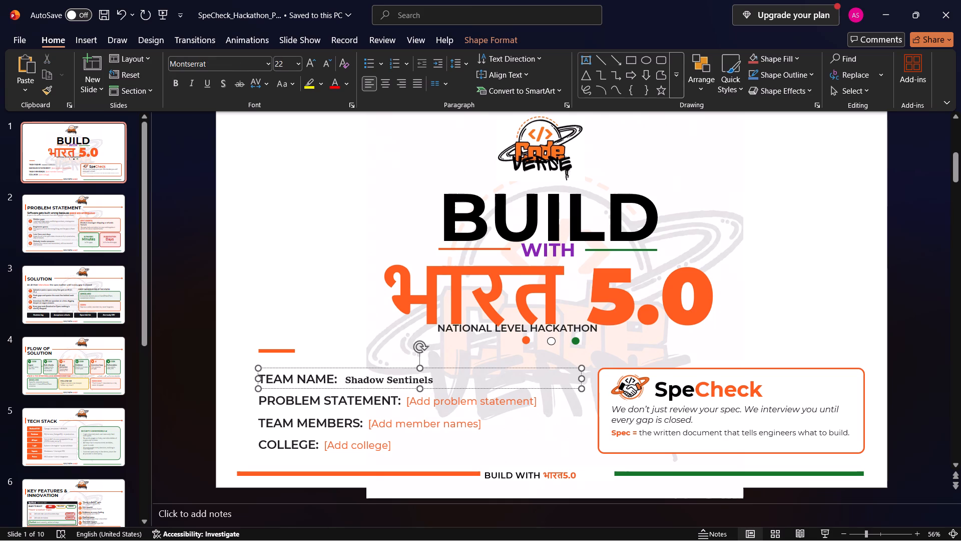
Format the title slide's team name Shadow Sentinels in Sitka Small Semibold at size 24.
drag(433, 379, 428, 378)
drag(428, 378, 363, 376)
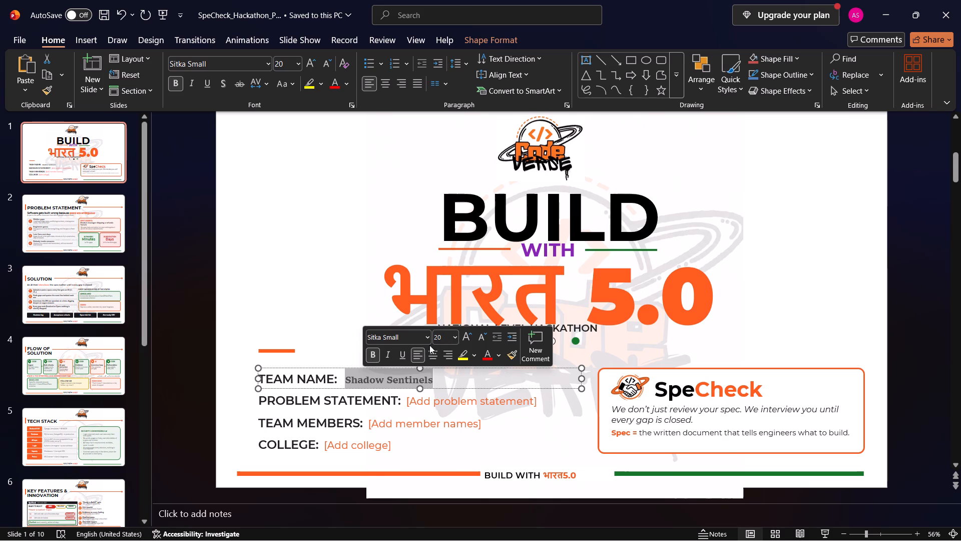
click(429, 336)
scroll(501, 303, down, 6)
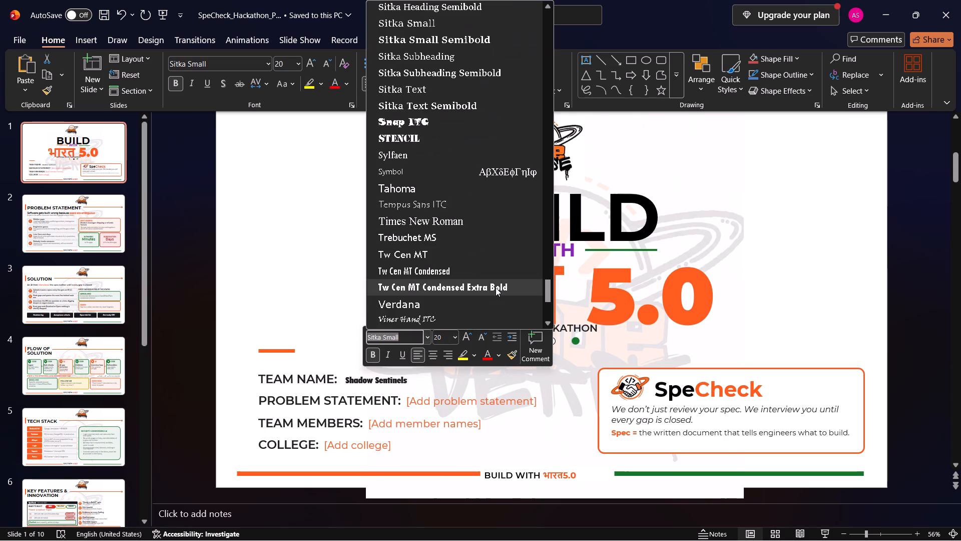
scroll(495, 288, down, 1)
scroll(494, 288, up, 1)
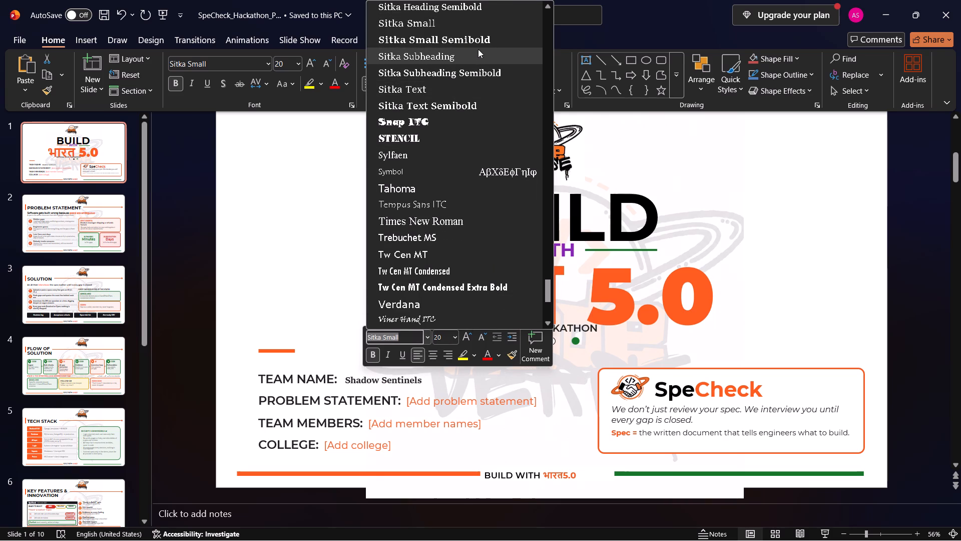
click(480, 38)
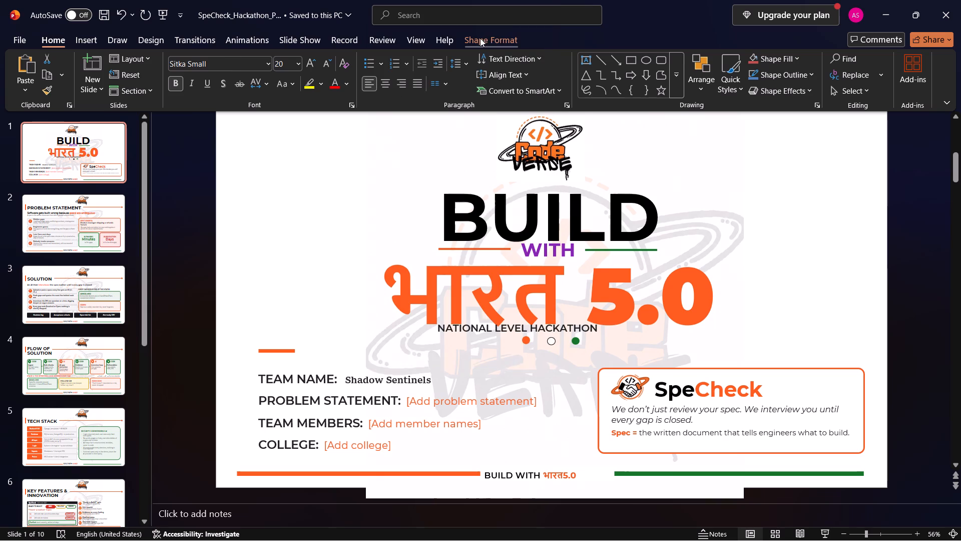
click(301, 63)
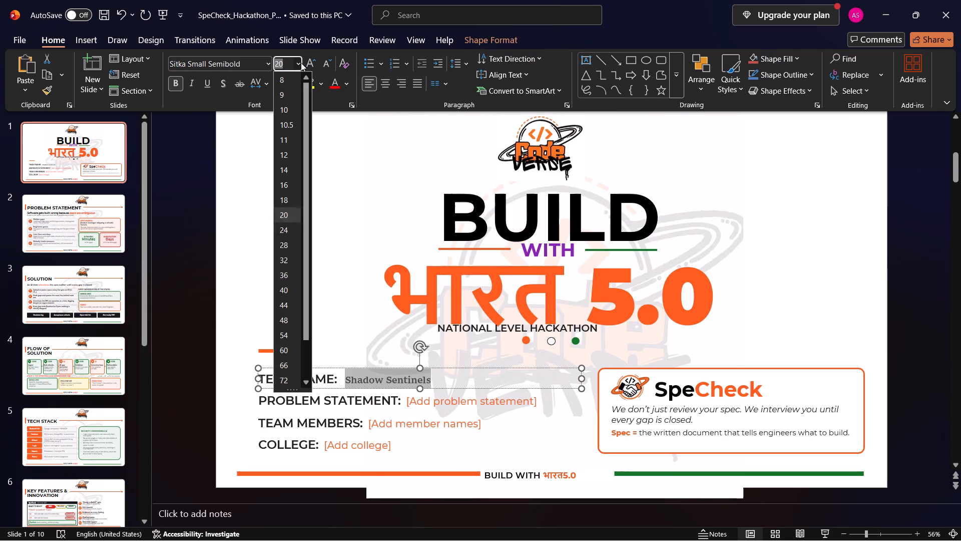
click(289, 229)
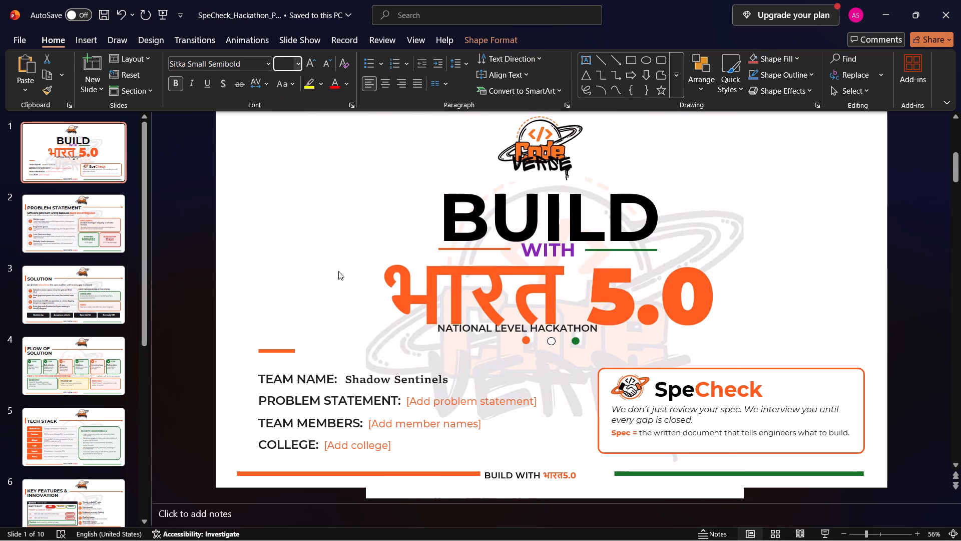
click(332, 289)
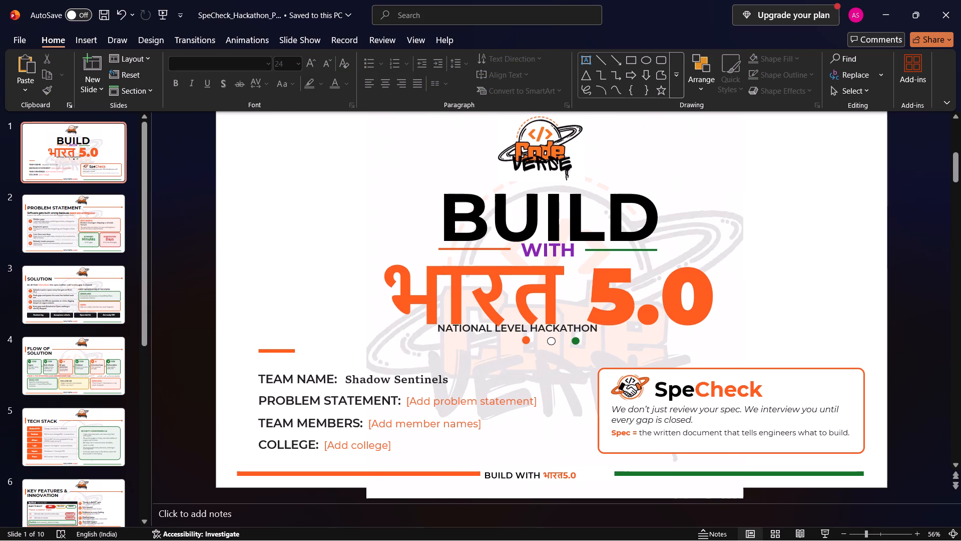
Delete the [Add problem statement] placeholder, including its brackets, after the PROBLEM STATEMENT: label on slide 1.
click(533, 399)
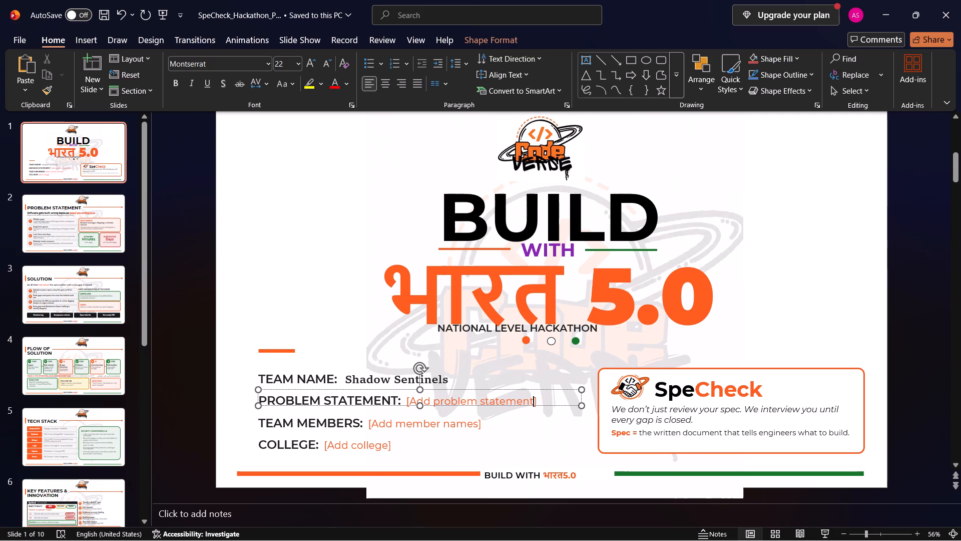
key(BackSpace)
key(BackSpace)
key(BackSpace)
key(BackSpace)
key(BackSpace)
key(BackSpace)
key(BackSpace)
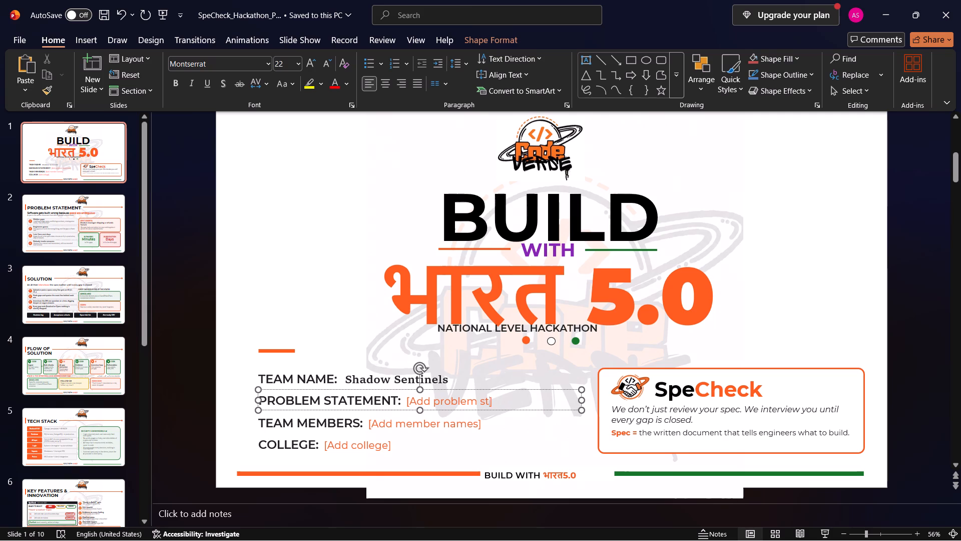
key(BackSpace)
key(BackSpace)
key(BackSpace)
key(BackSpace)
key(BackSpace)
key(BackSpace)
key(BackSpace)
key(BackSpace)
key(BackSpace)
key(BackSpace)
key(BackSpace)
key(BackSpace)
key(BackSpace)
key(BackSpace)
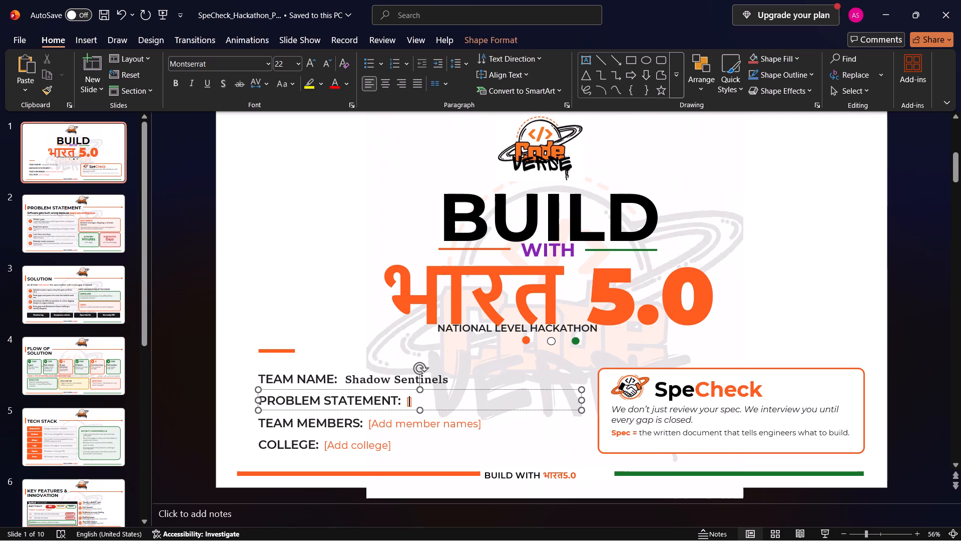
key(Right)
key(BackSpace)
key(BackSpace)
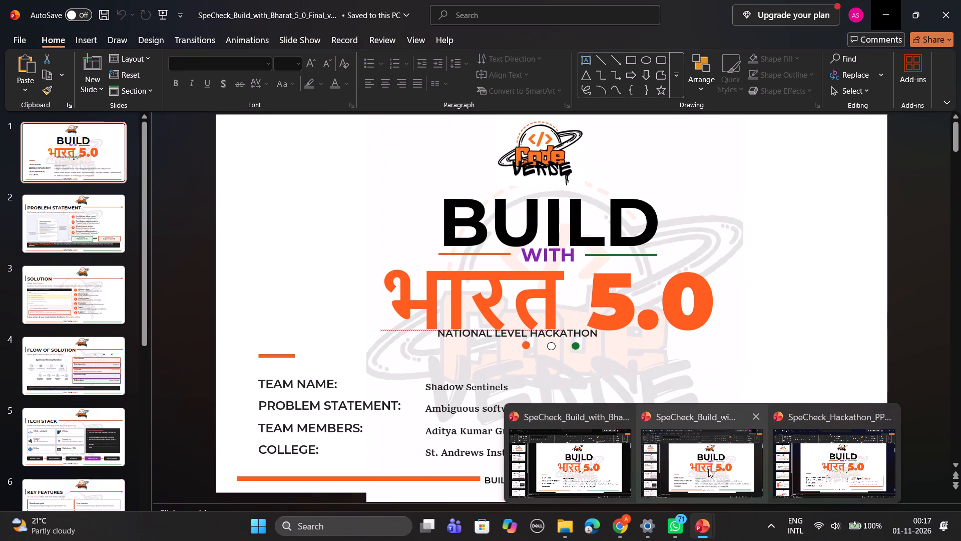
Switch to the SpeCheck_Build_with_Bharat_5_0_Final presentation and copy the full problem statement text from its title slide.
click(708, 469)
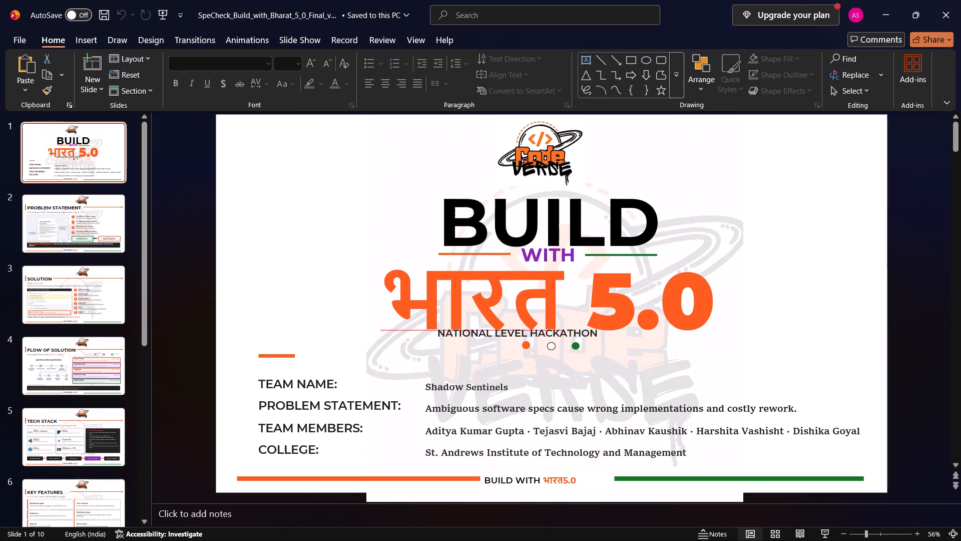
drag(796, 408, 771, 402)
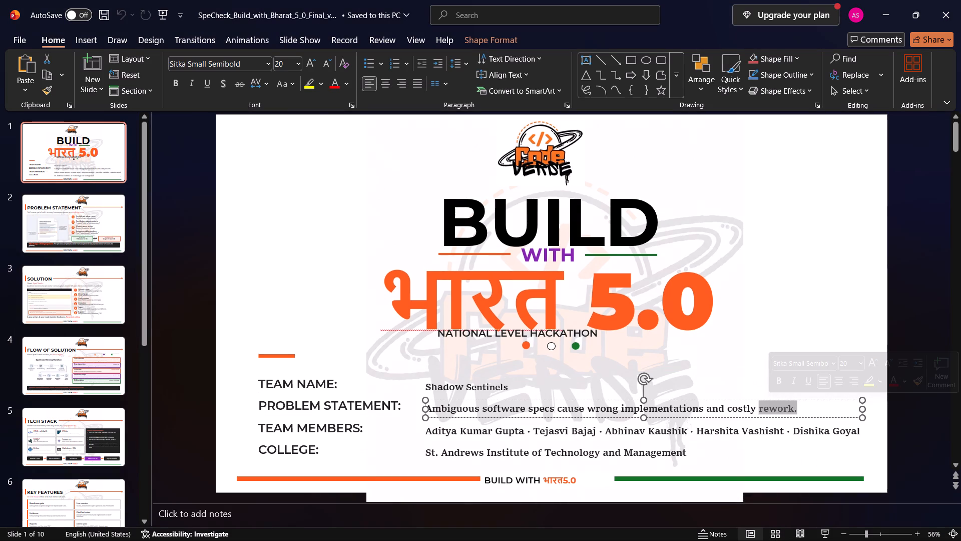
key(ctrl+a)
key(ctrl+c)
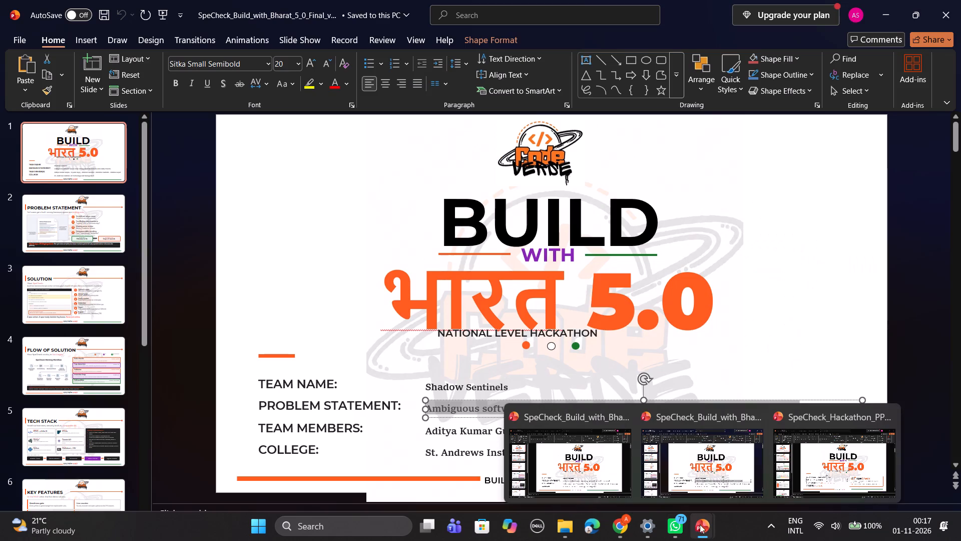
Return to the SpeCheck_Hackathon presentation and paste the copied problem statement after the PROBLEM STATEMENT: label.
click(830, 465)
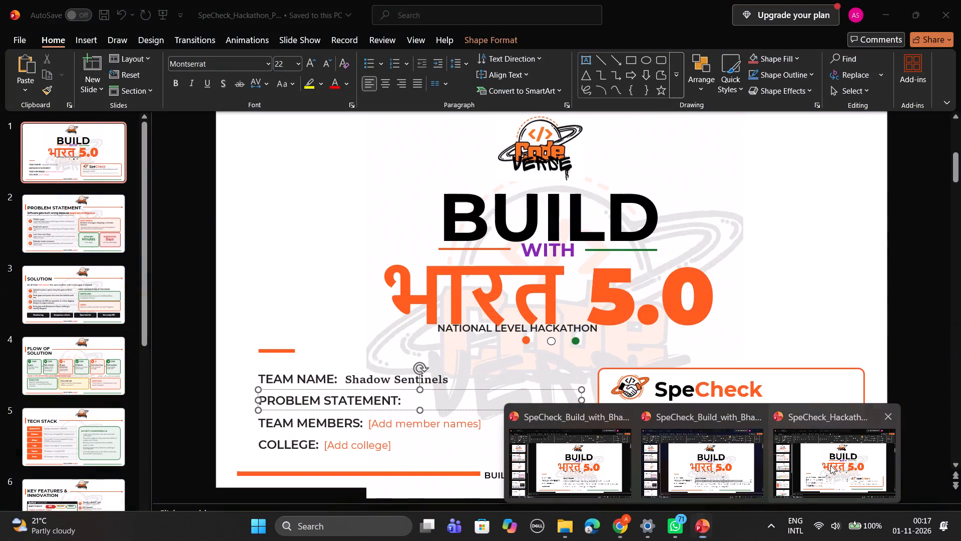
key(ctrl+v)
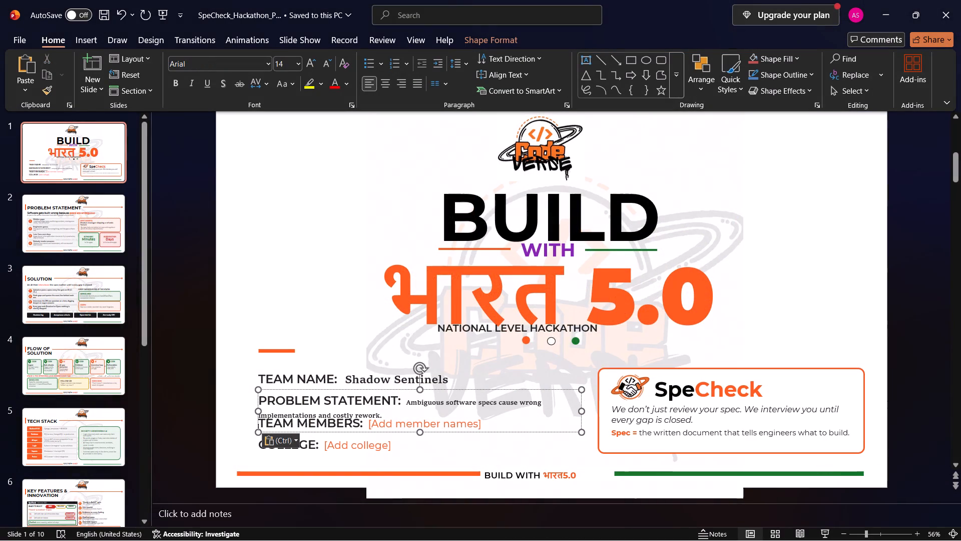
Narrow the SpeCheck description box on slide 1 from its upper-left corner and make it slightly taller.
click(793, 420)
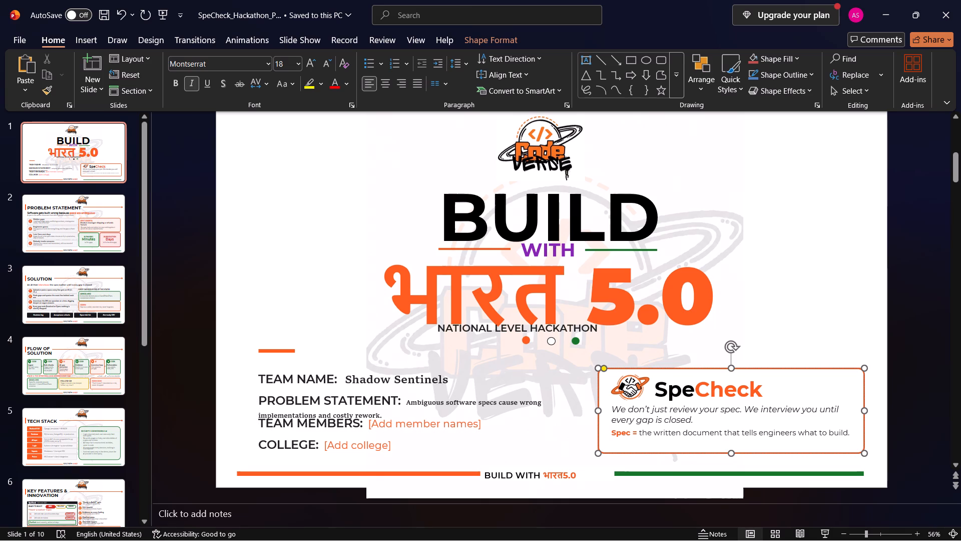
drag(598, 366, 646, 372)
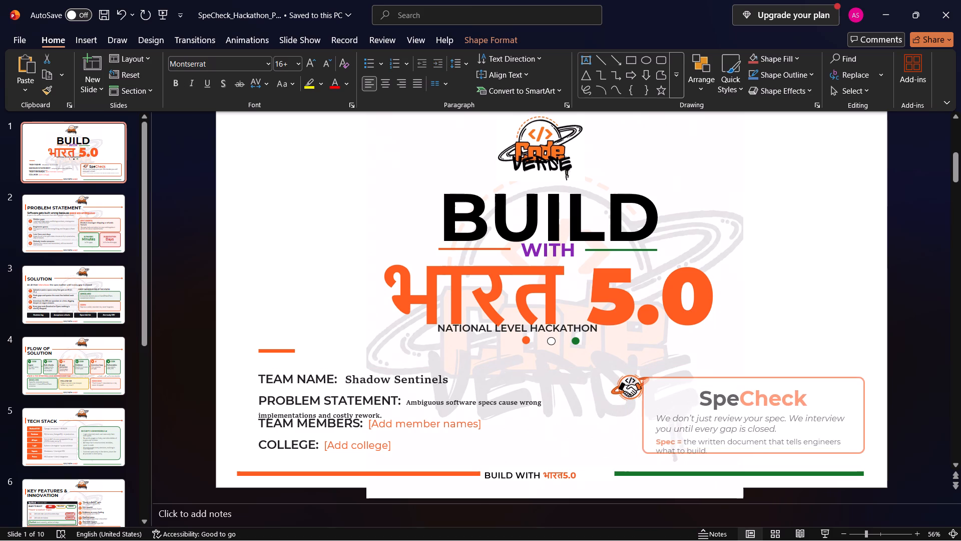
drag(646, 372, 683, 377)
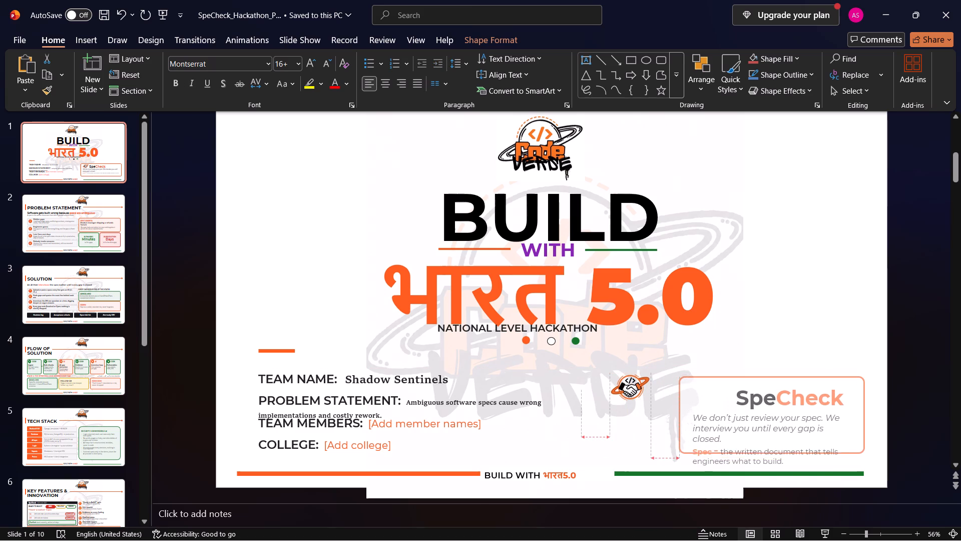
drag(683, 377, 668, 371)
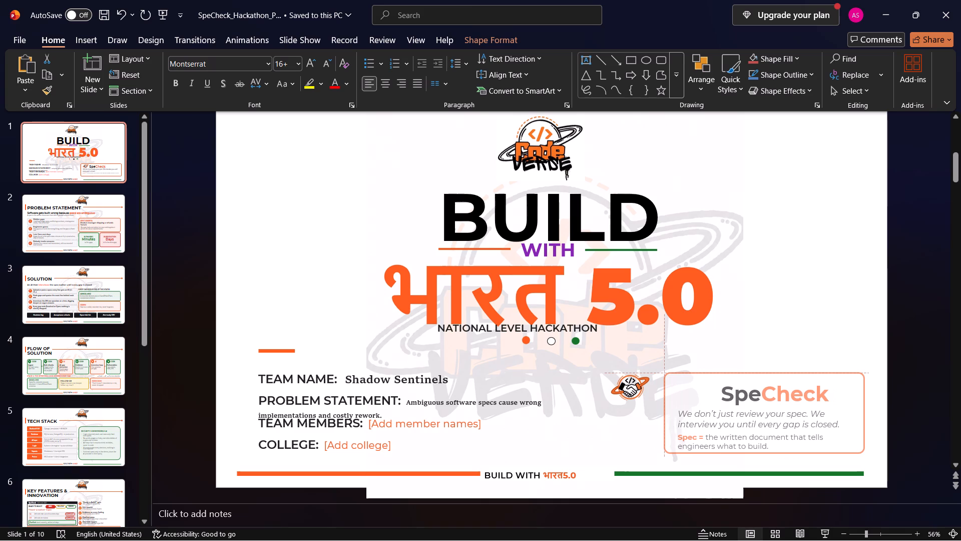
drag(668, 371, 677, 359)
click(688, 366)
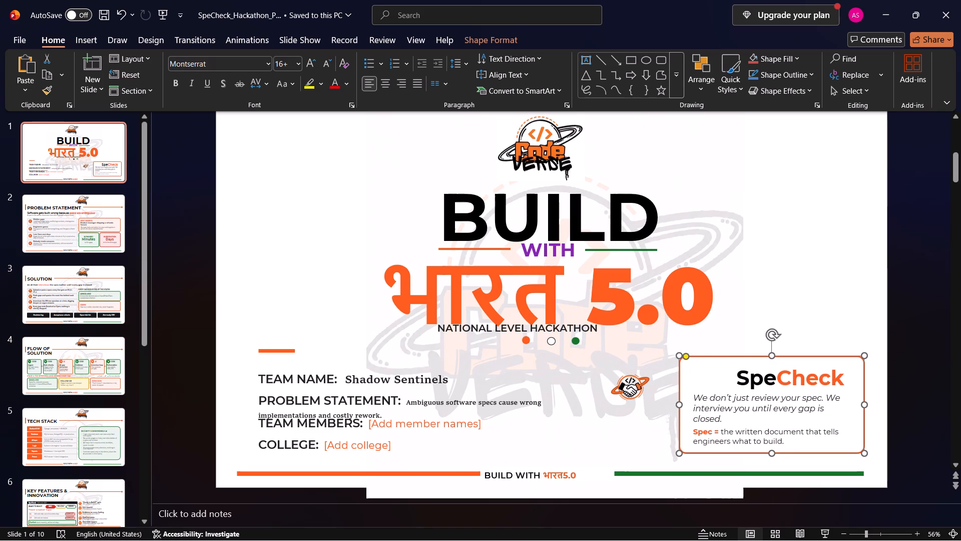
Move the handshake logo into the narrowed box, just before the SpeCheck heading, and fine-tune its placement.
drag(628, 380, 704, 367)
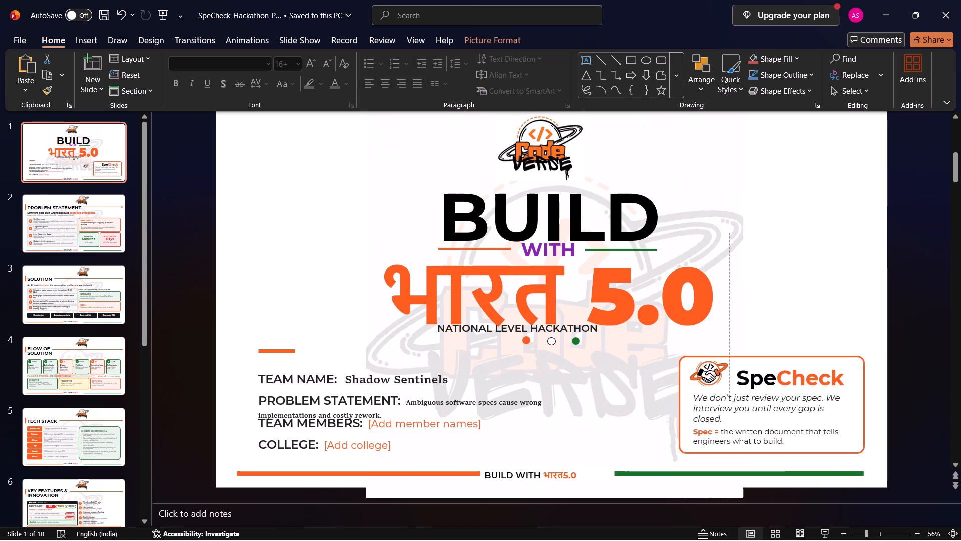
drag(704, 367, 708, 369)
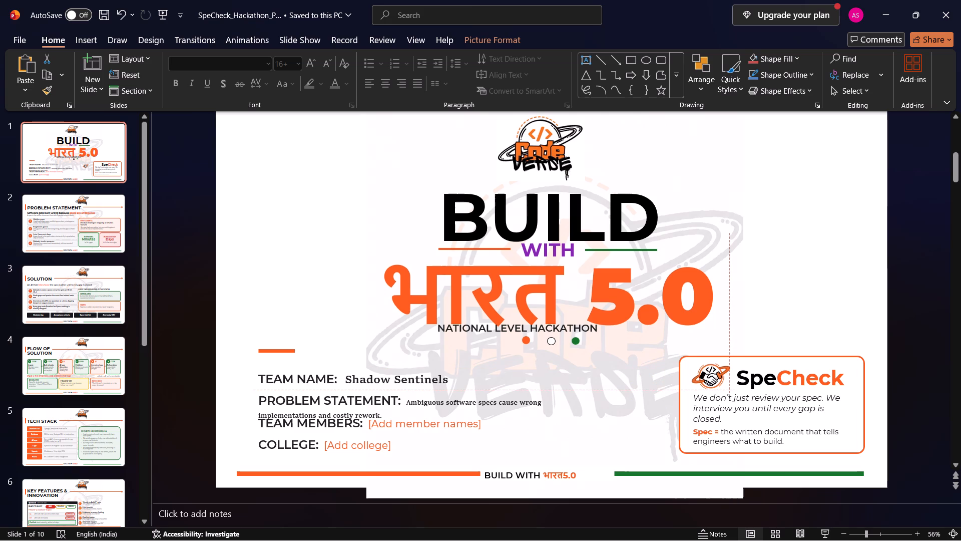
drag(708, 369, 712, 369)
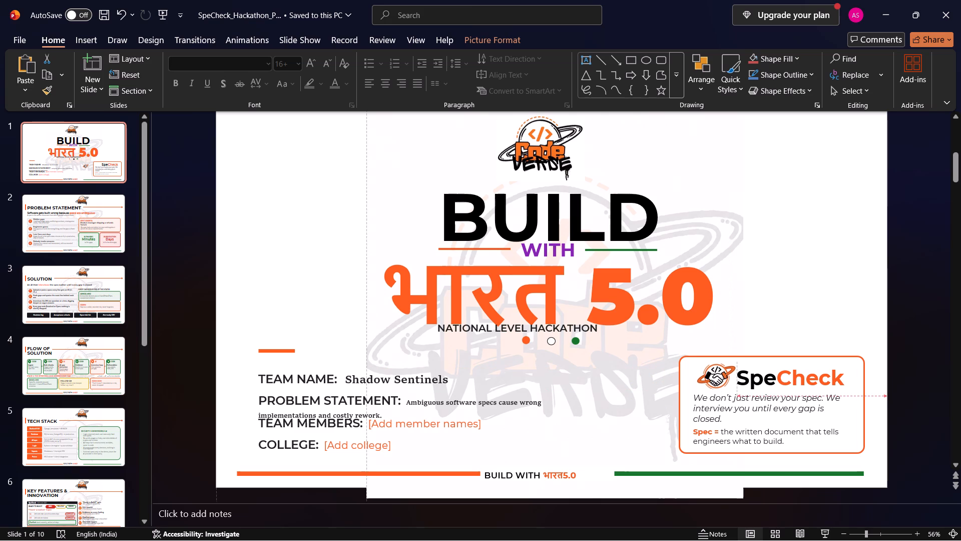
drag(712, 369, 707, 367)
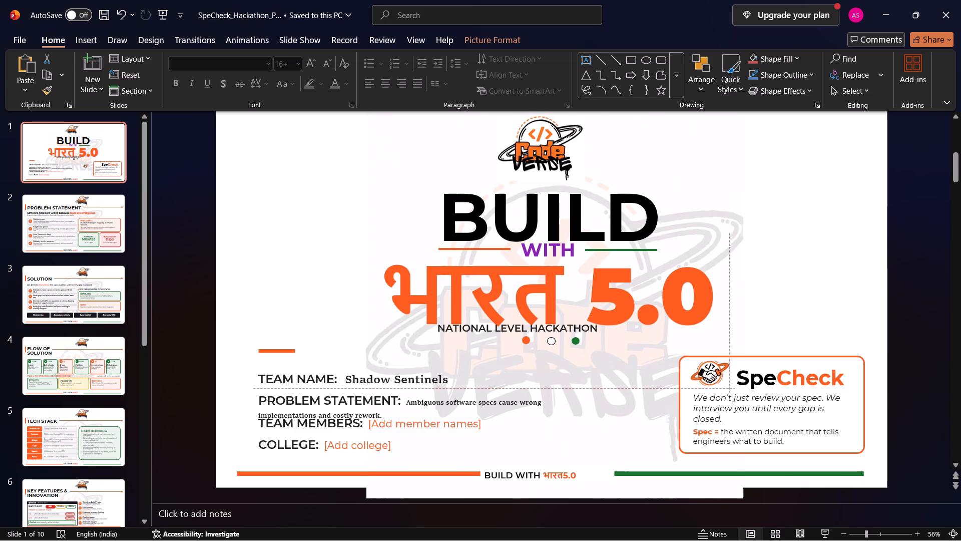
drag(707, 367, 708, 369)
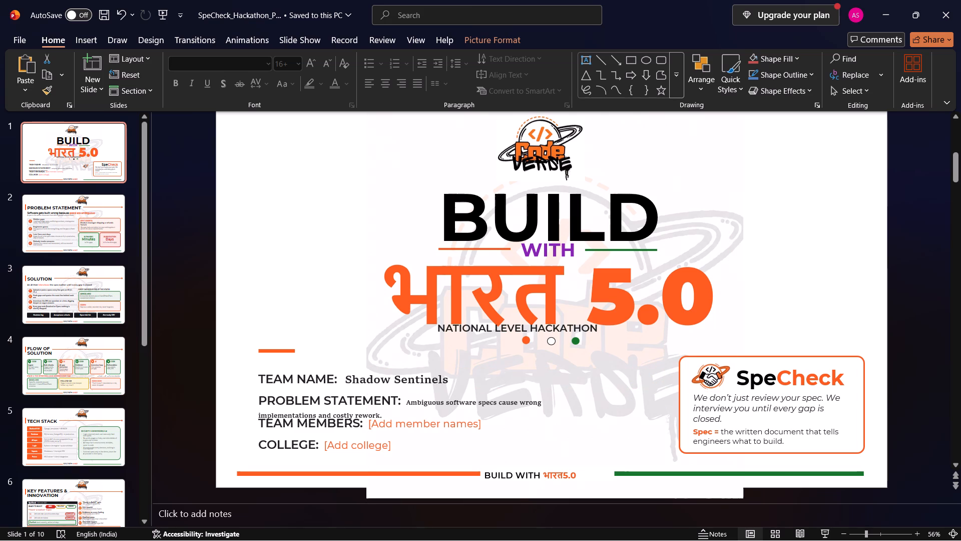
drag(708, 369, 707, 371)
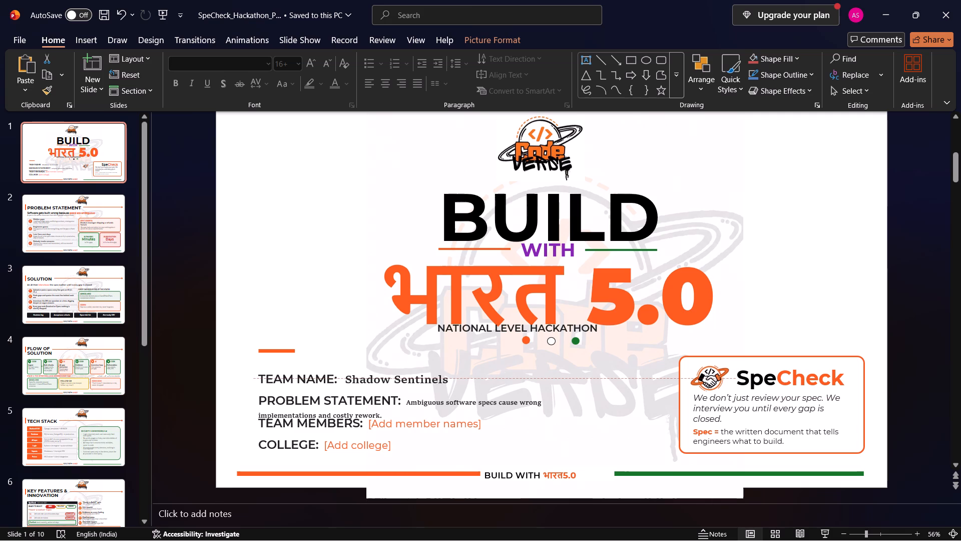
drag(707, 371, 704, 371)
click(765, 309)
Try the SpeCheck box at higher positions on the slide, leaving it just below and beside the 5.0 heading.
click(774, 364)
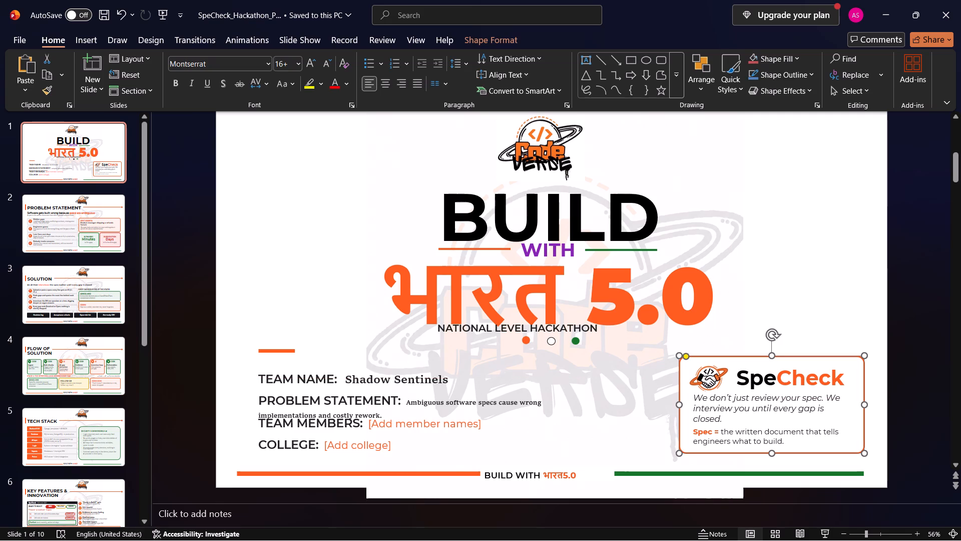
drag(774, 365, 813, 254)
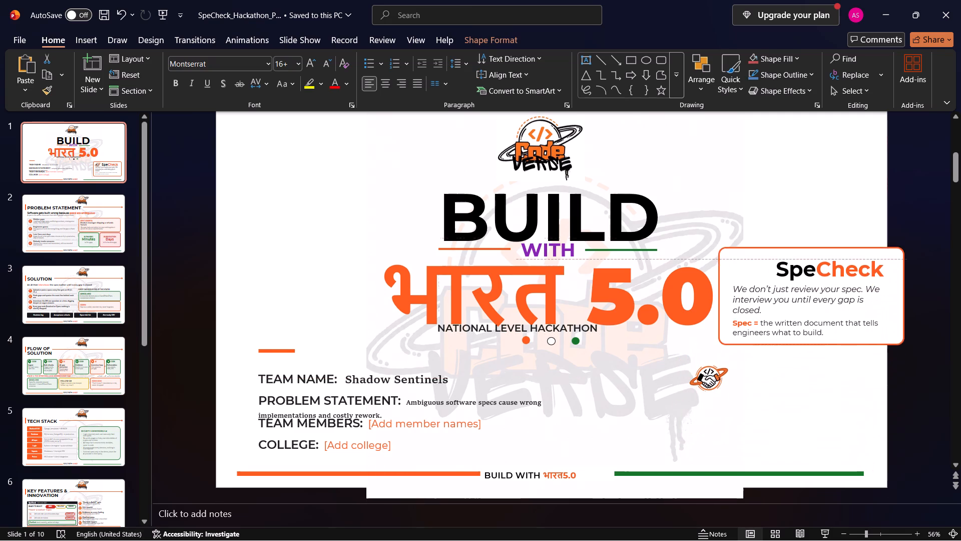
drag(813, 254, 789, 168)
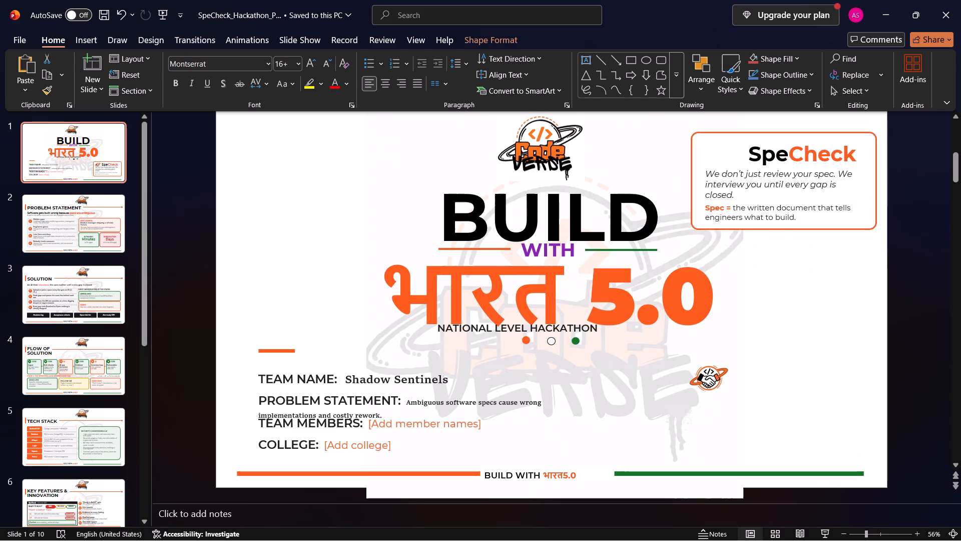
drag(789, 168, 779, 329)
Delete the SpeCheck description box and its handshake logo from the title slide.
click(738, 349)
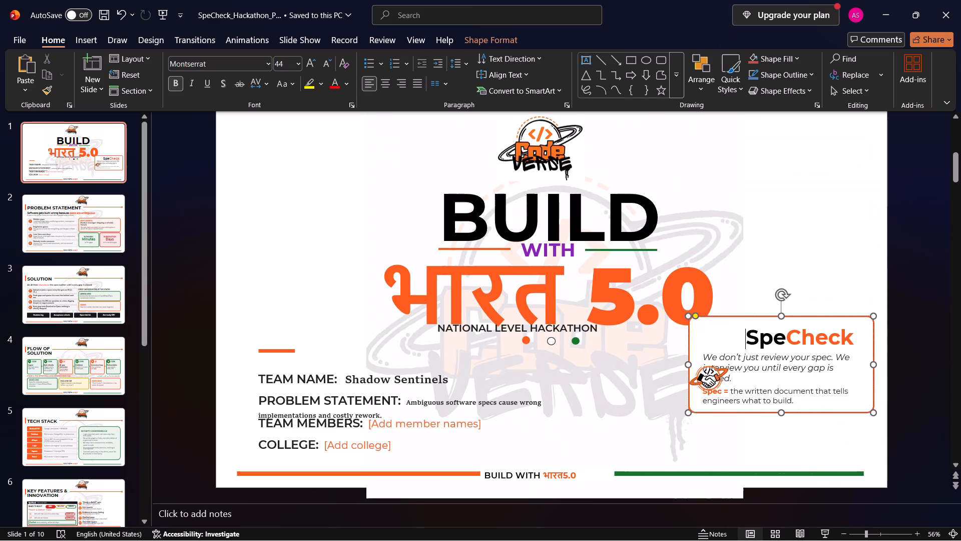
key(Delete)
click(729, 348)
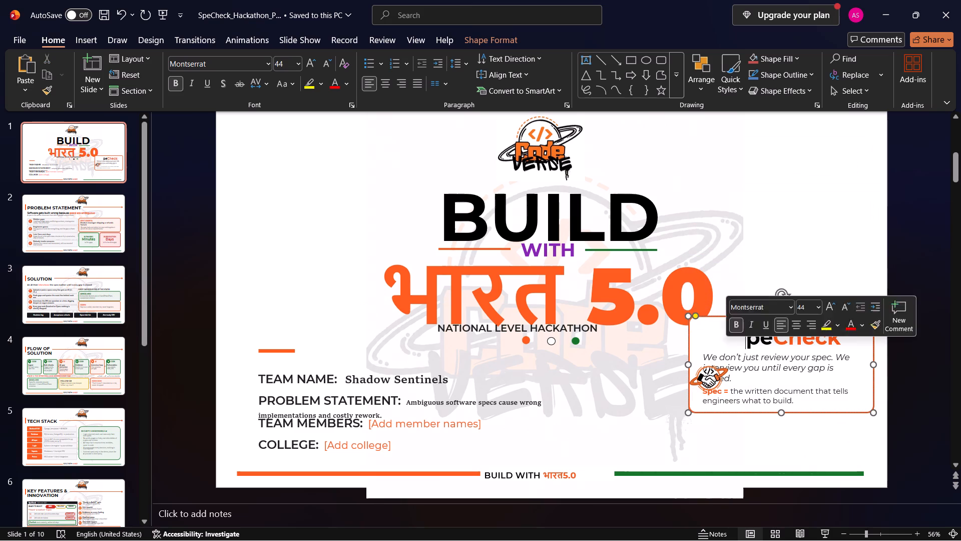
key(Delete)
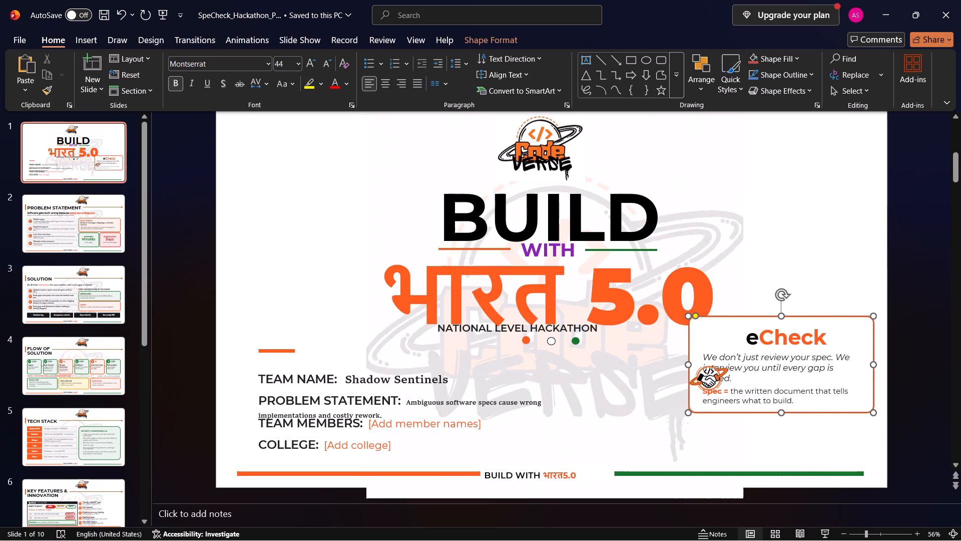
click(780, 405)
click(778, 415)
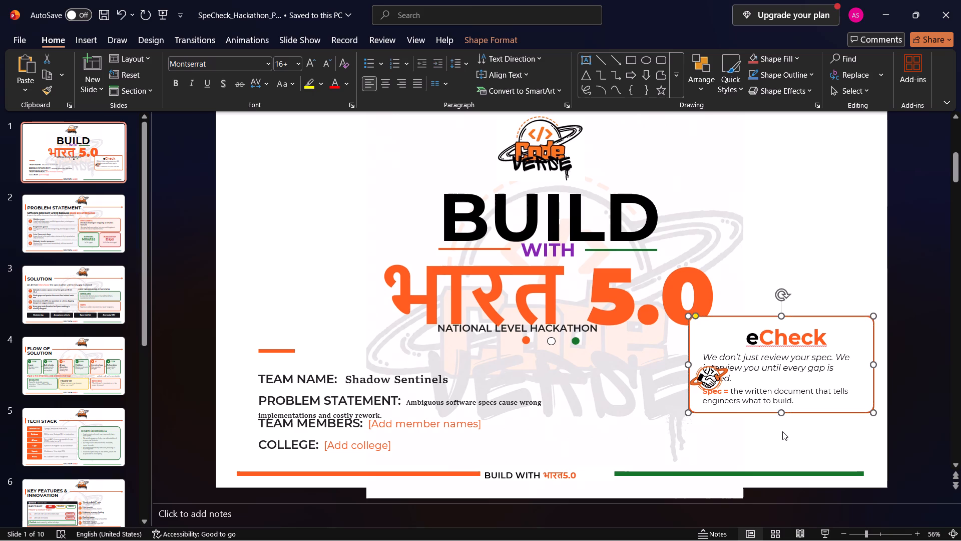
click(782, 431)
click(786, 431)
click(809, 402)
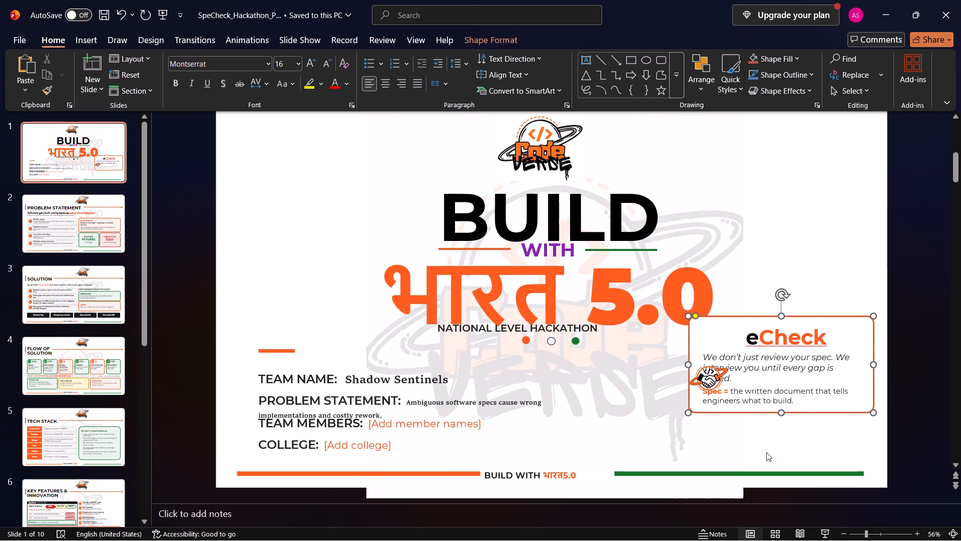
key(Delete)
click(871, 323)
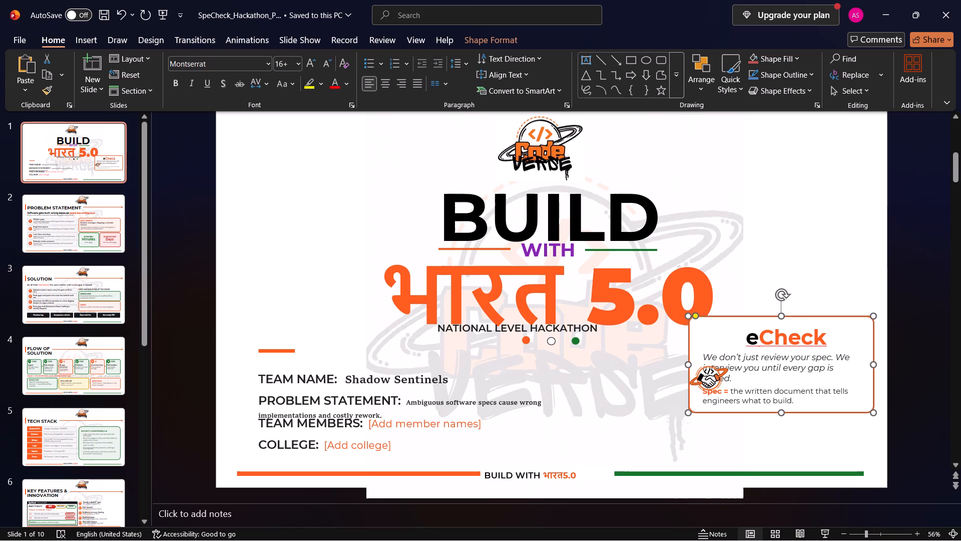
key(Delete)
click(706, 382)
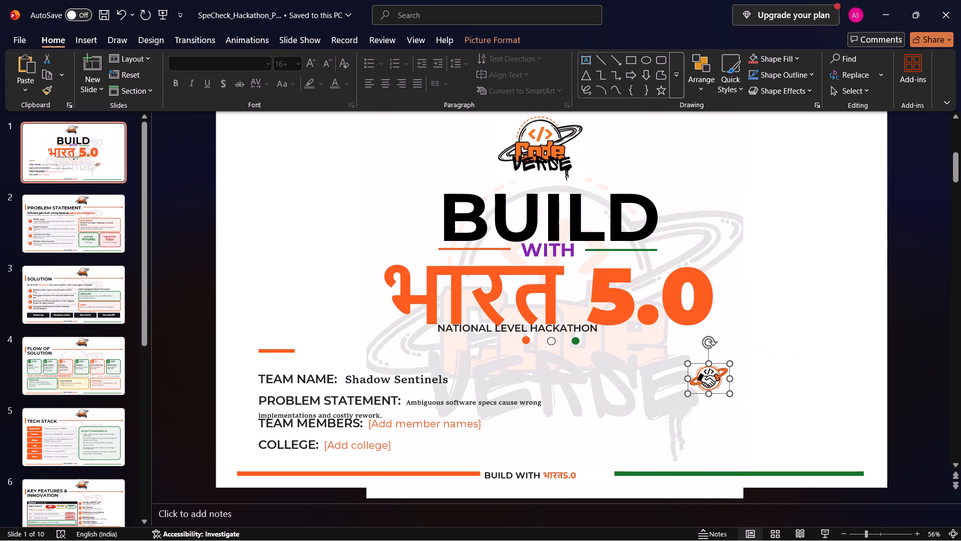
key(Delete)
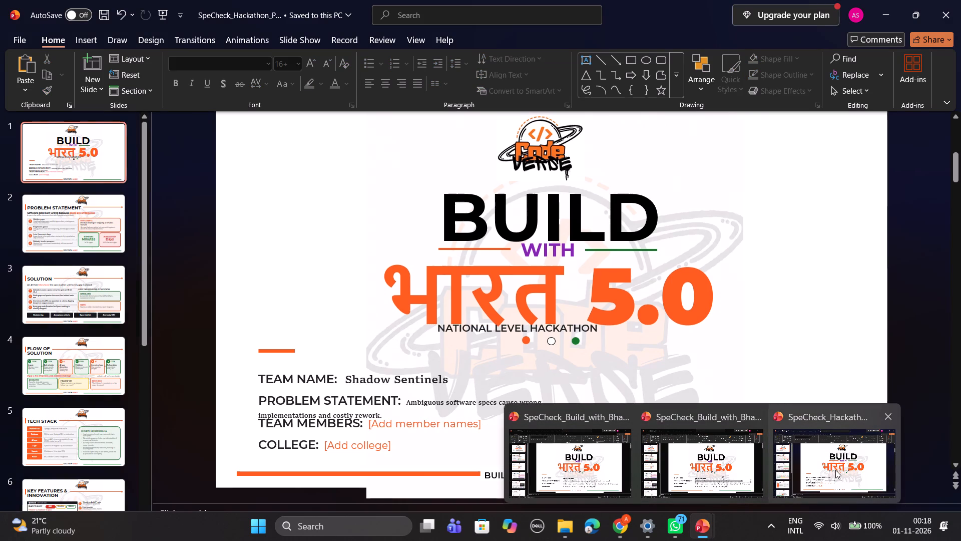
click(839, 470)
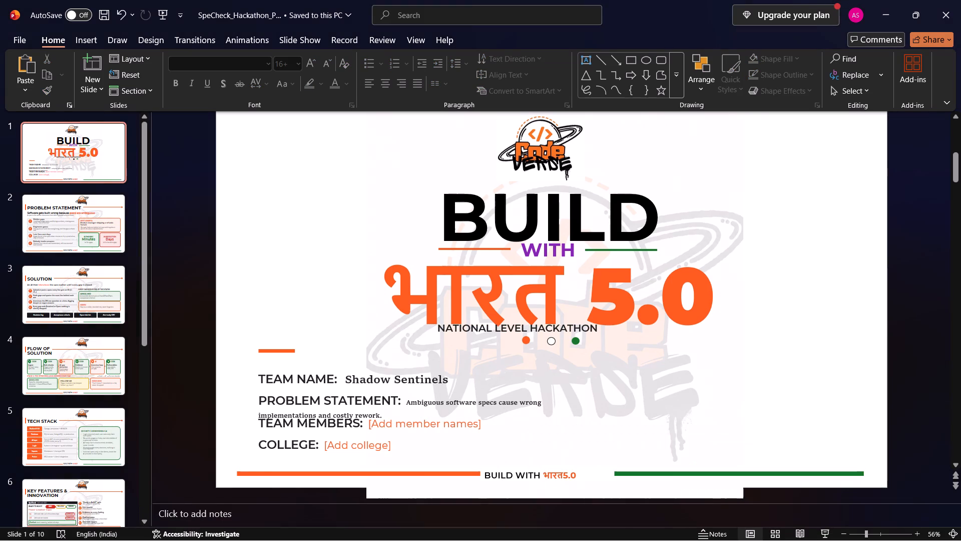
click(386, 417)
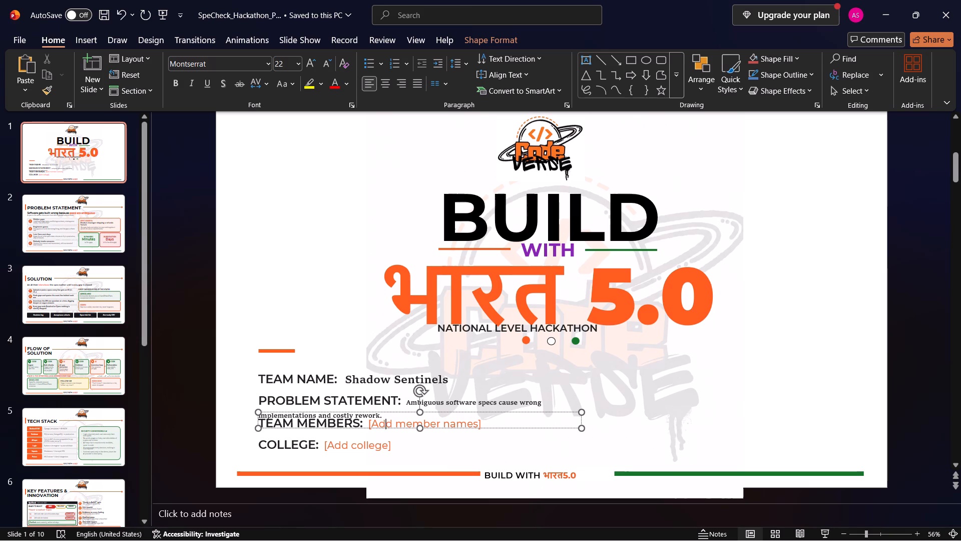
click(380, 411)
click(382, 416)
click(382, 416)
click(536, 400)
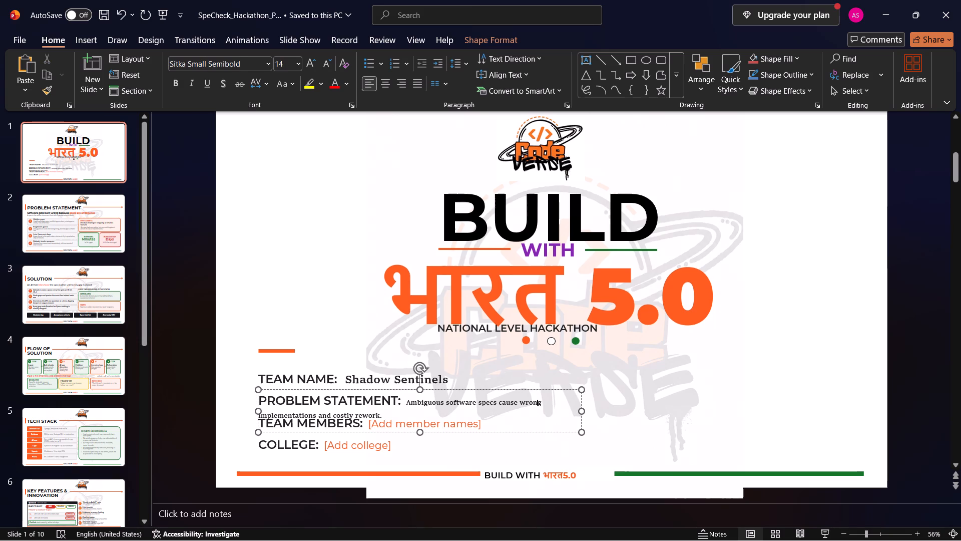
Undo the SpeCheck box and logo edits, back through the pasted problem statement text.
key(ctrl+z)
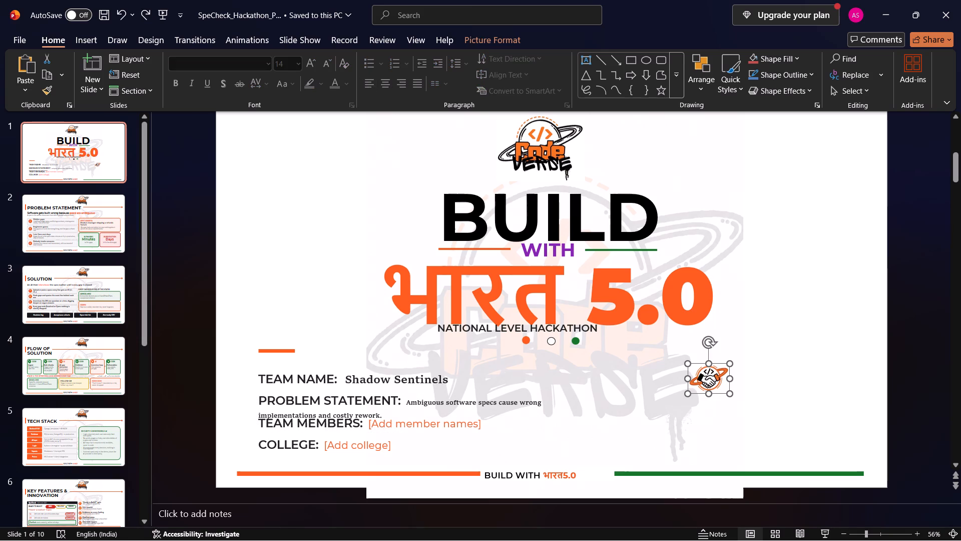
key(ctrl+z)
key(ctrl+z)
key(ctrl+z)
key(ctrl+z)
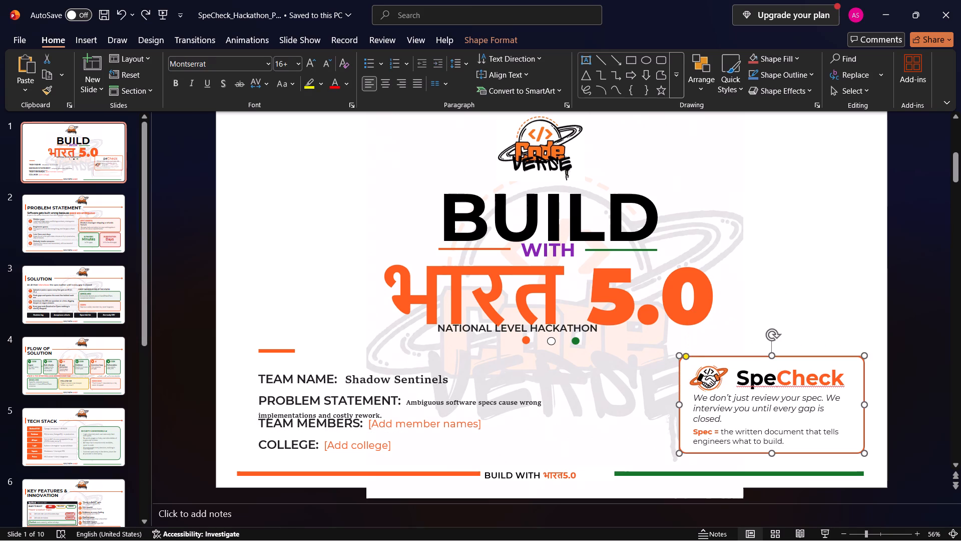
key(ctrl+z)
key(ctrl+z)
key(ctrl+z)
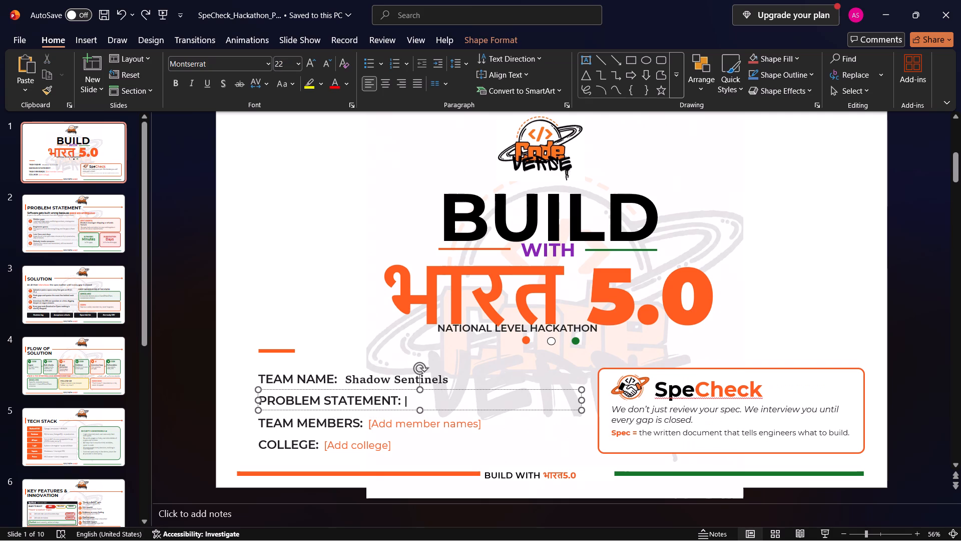
Remove the whole SpeCheck description box and its handshake logo from the title slide.
click(829, 370)
key(Delete)
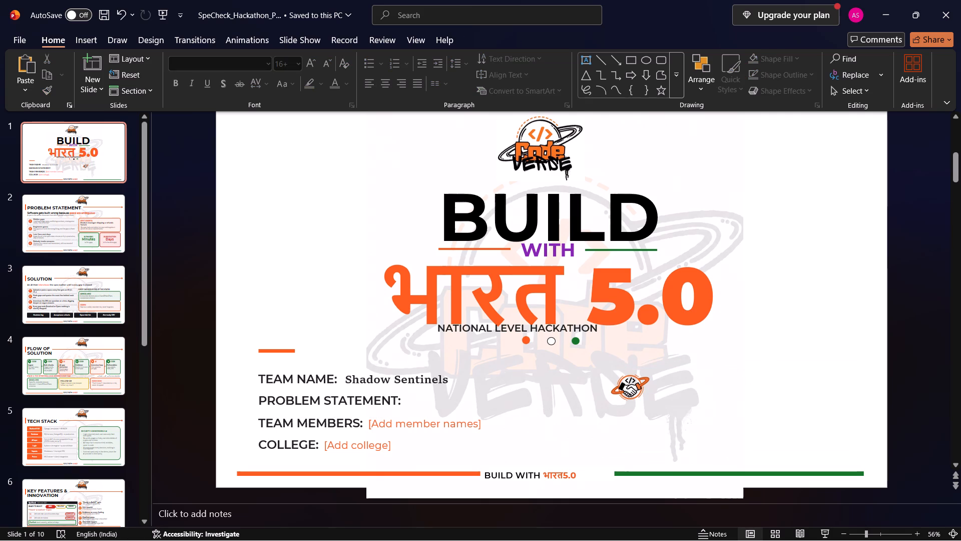
click(629, 390)
key(Delete)
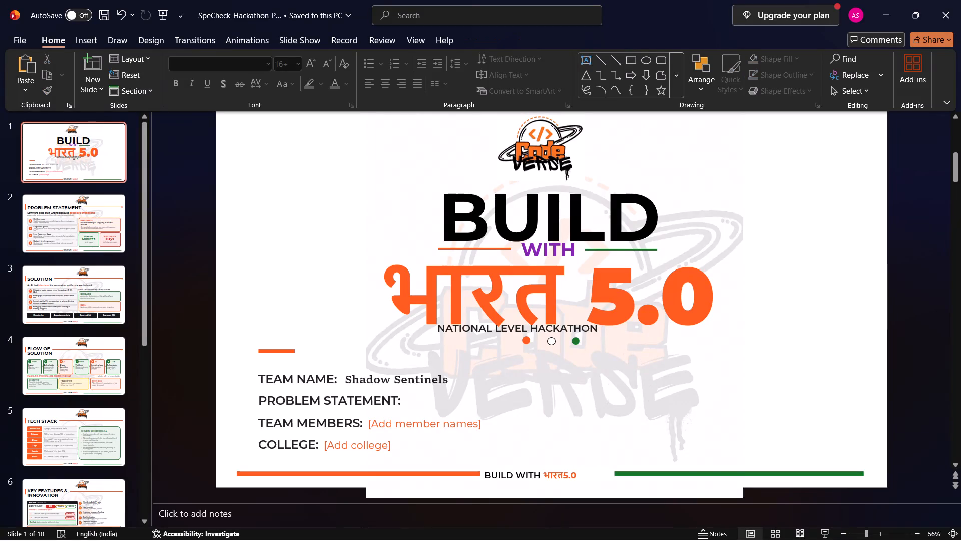
Add a space after the PROBLEM STATEMENT: label and paste the copied text "Ambiguous software specs cause wrong implementations and costly rework.".
click(420, 404)
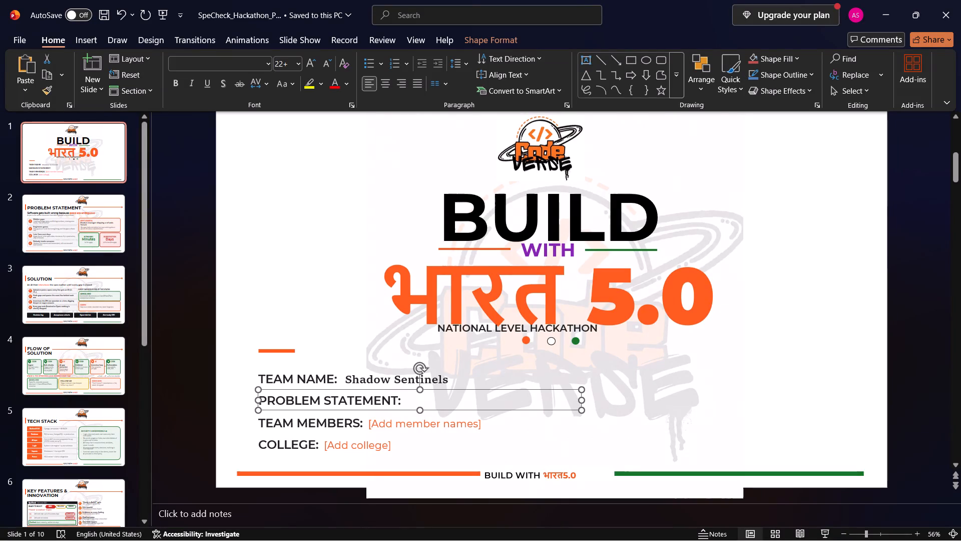
click(415, 399)
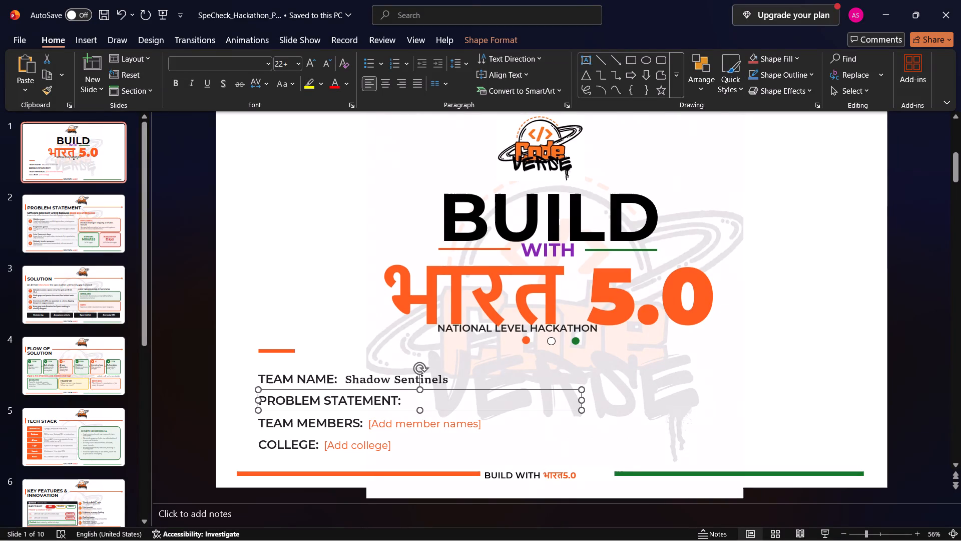
click(396, 397)
key(Right)
key(space)
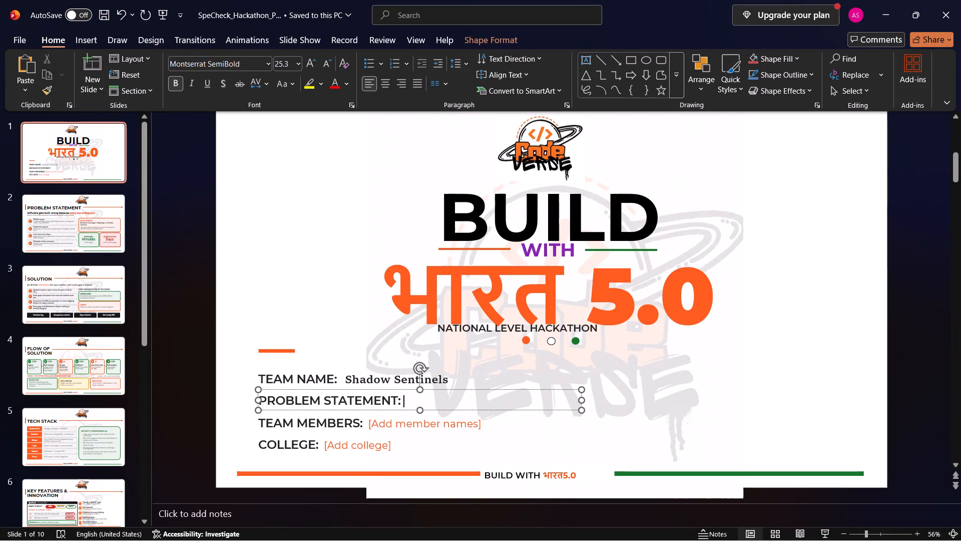
key(ctrl+v)
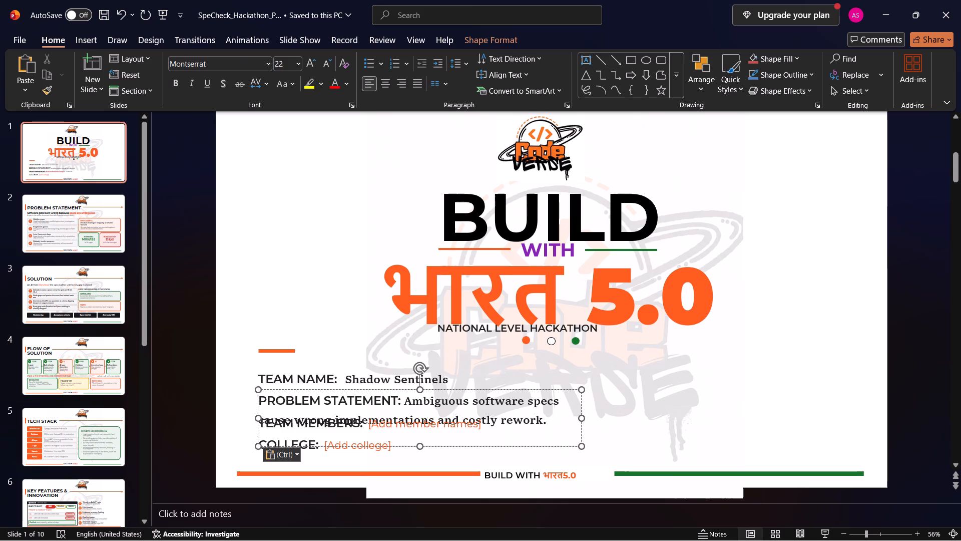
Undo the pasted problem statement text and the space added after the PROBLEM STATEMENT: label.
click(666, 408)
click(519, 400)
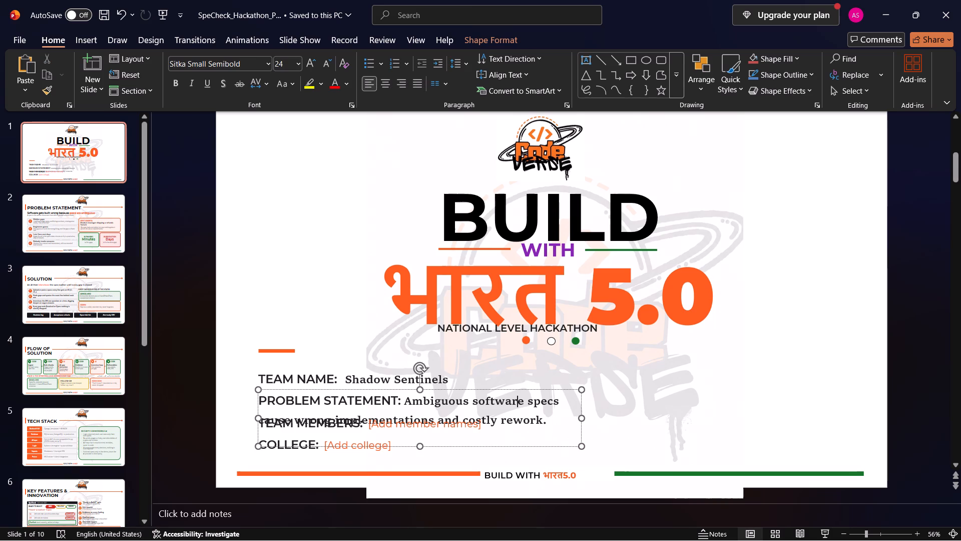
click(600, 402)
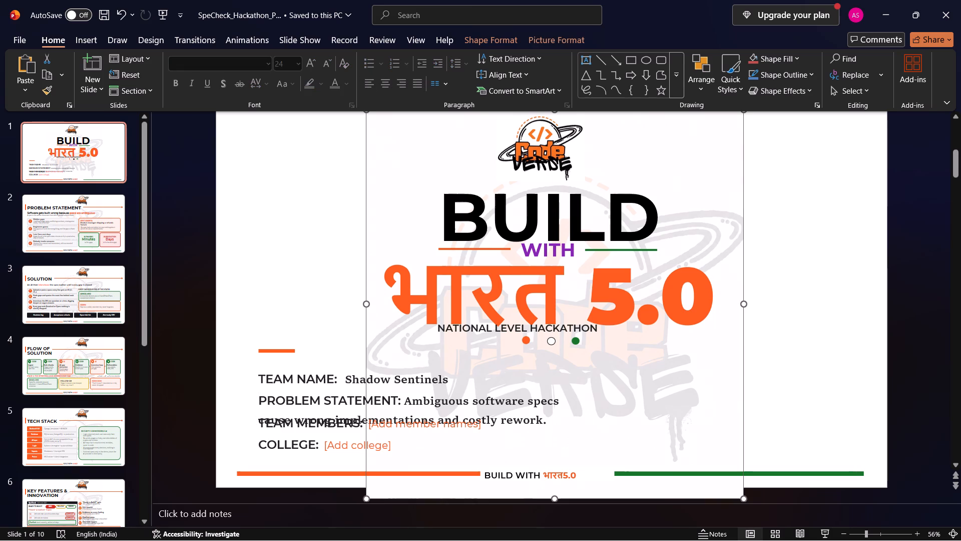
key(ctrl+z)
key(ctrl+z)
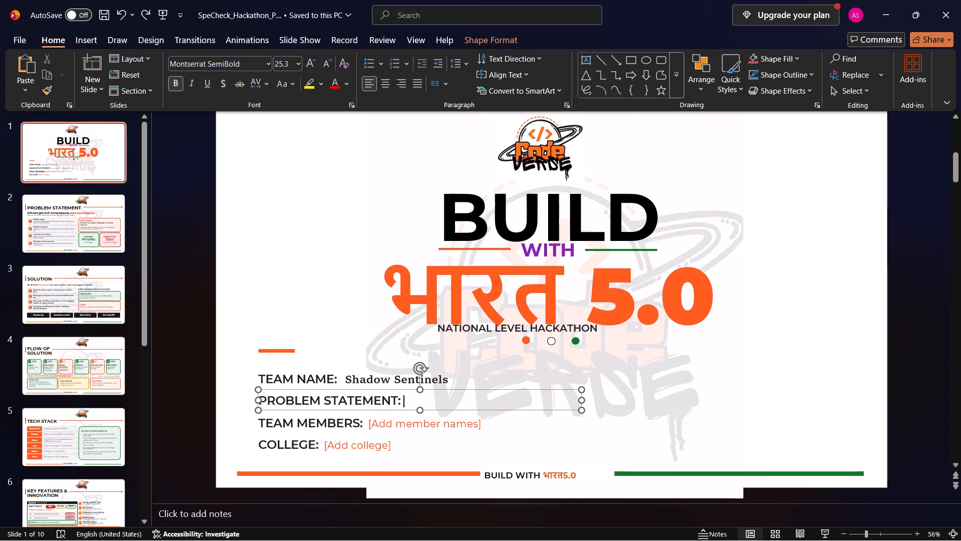
Widen the PROBLEM STATEMENT text box toward the slide's right edge, keeping its height.
drag(582, 399, 583, 398)
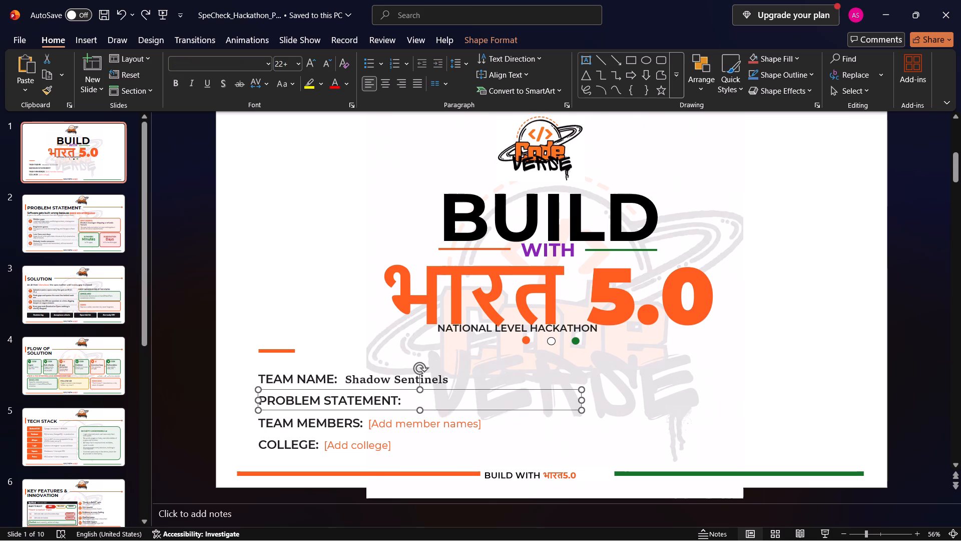
drag(583, 398, 812, 400)
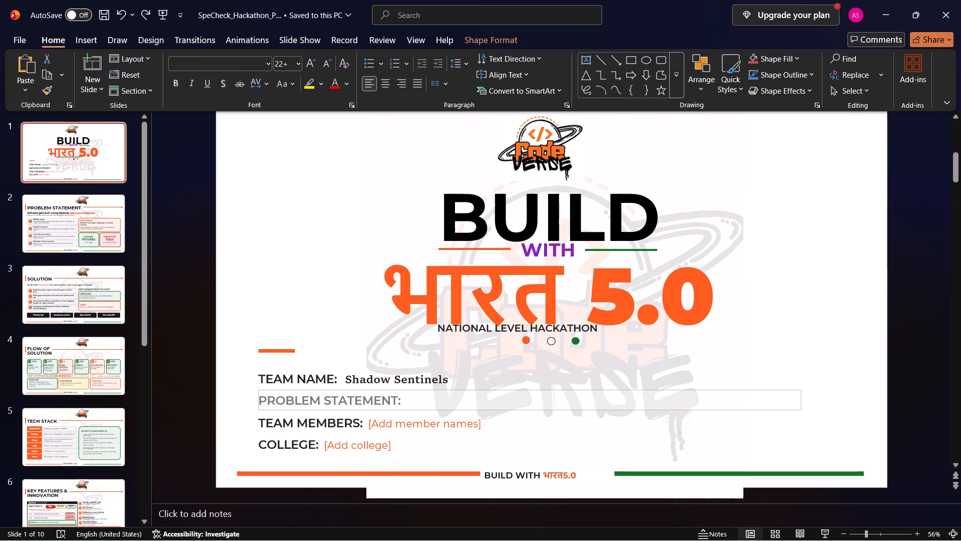
drag(812, 400, 820, 399)
click(469, 398)
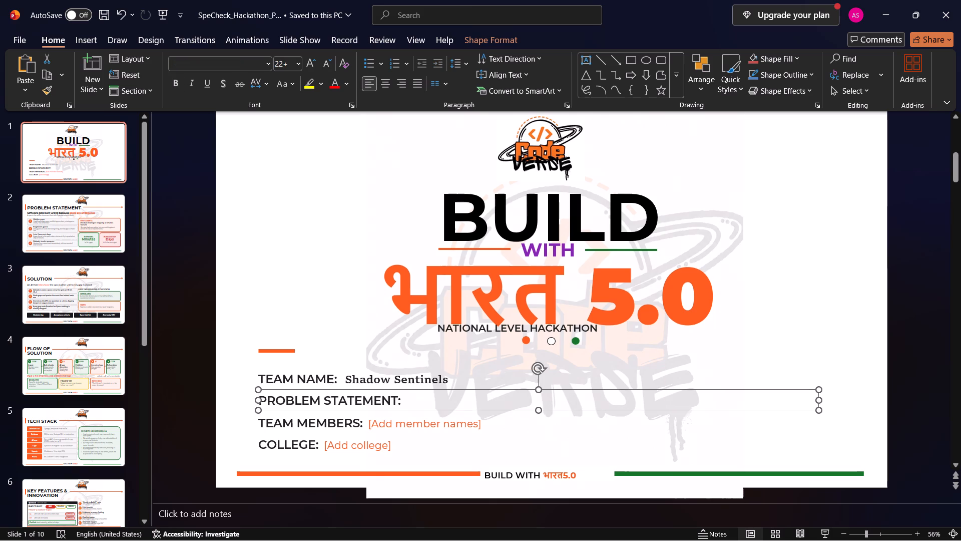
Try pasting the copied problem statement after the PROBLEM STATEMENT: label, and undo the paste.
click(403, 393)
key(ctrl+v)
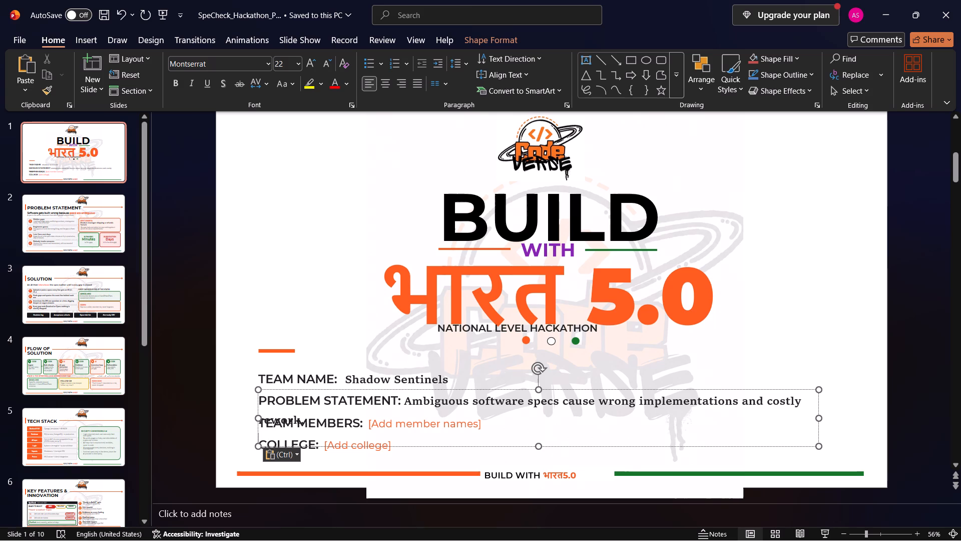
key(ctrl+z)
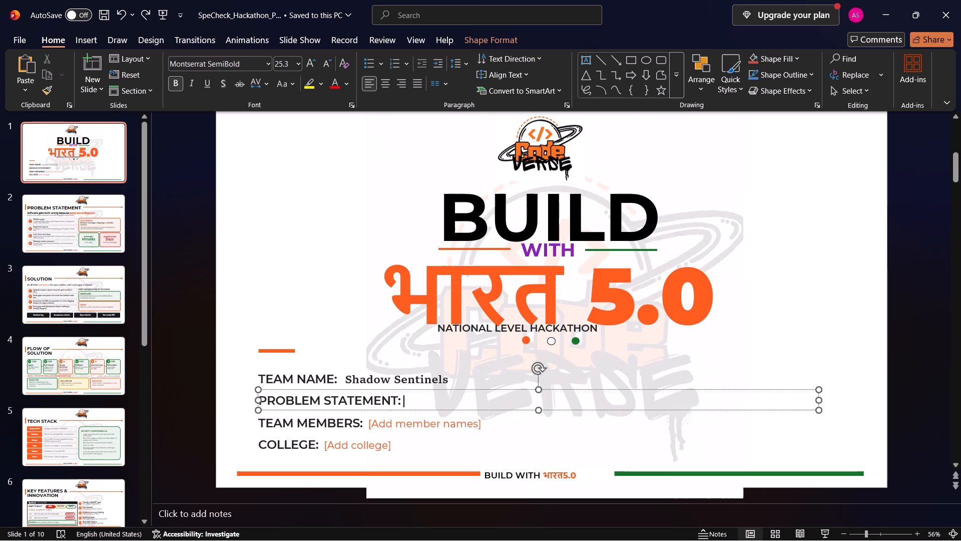
Extend the PROBLEM STATEMENT text box further, to just past the end of the green footer line.
drag(820, 403, 840, 394)
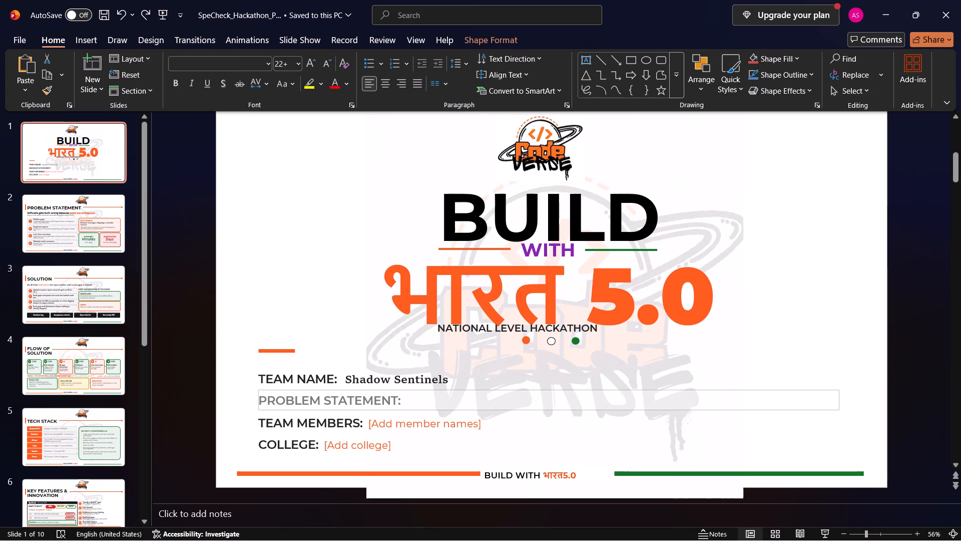
drag(840, 394, 864, 395)
drag(864, 395, 869, 395)
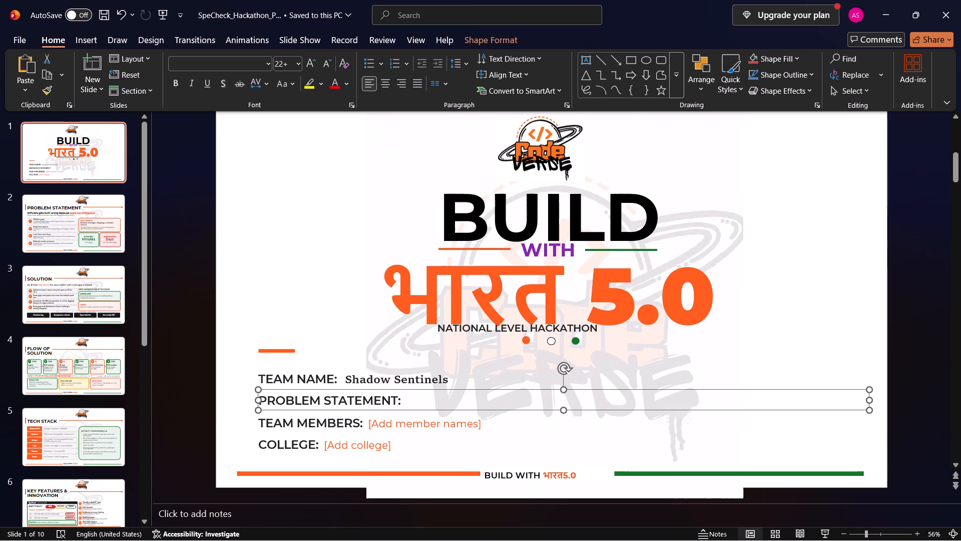
Add a space after the PROBLEM STATEMENT: label and paste "Ambiguous software specs cause wrong implementations and costly rework.".
click(413, 398)
click(400, 393)
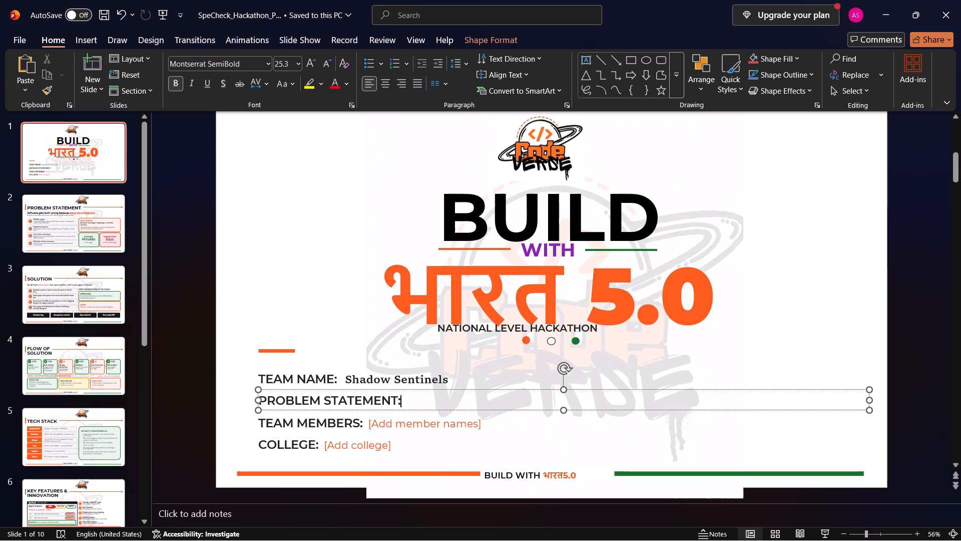
key(space)
key(ctrl+v)
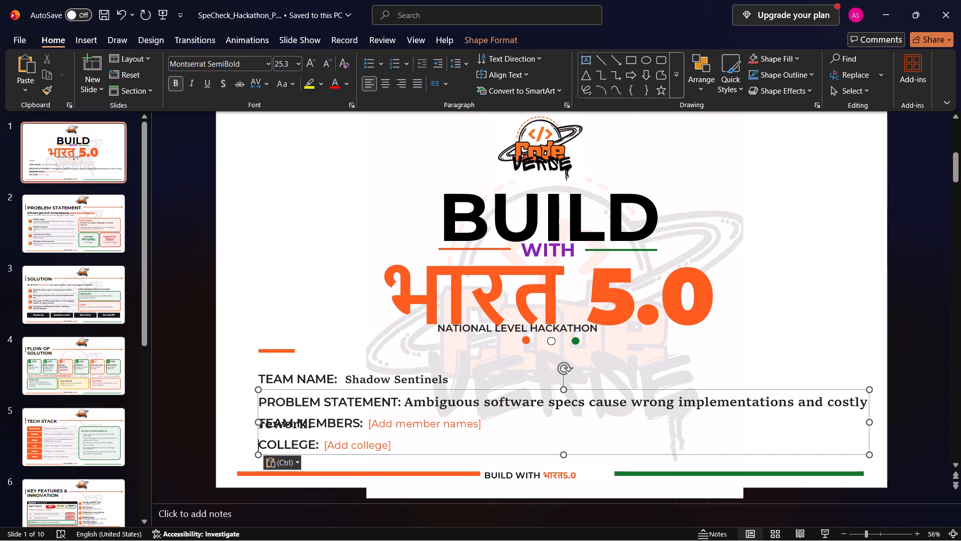
Set the font size of the pasted problem statement sentence to 24.
drag(405, 399, 416, 408)
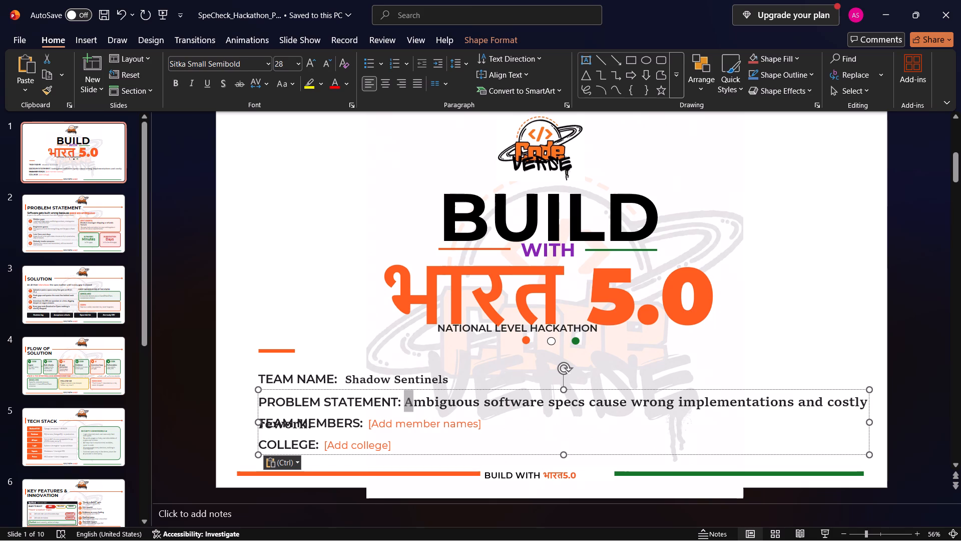
drag(416, 408, 417, 415)
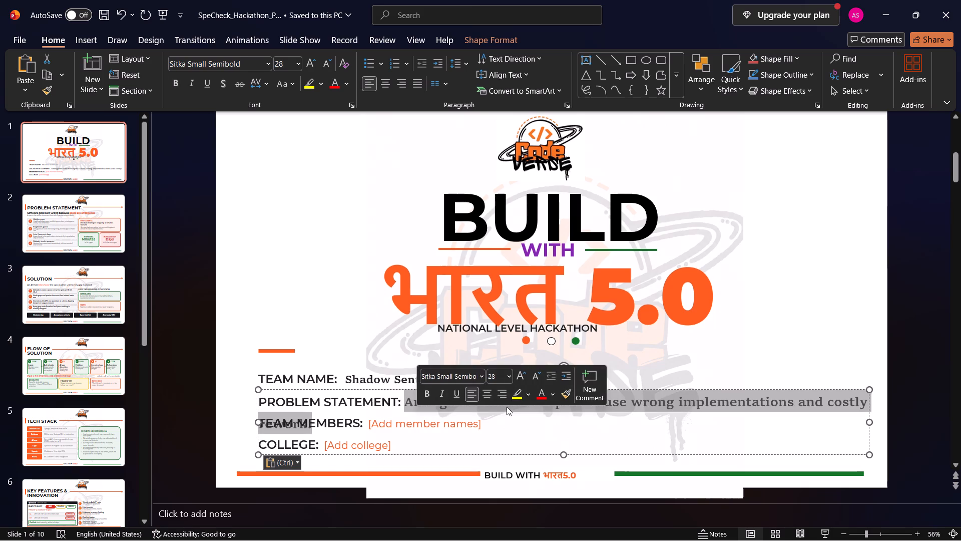
click(511, 377)
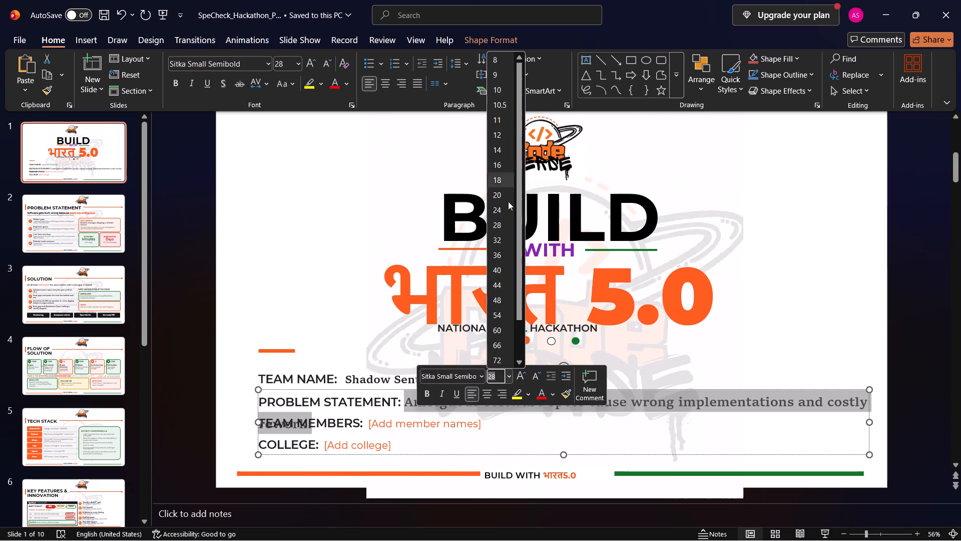
click(504, 209)
click(348, 276)
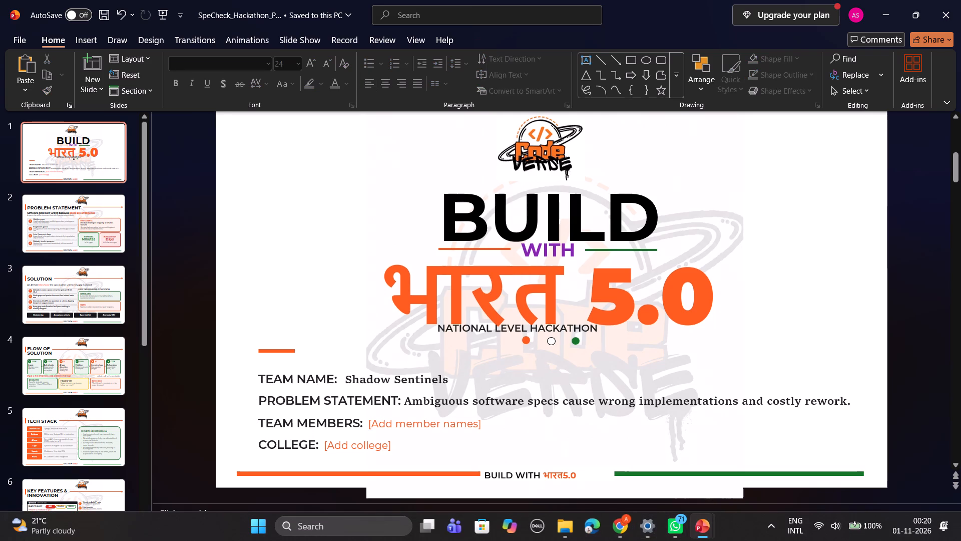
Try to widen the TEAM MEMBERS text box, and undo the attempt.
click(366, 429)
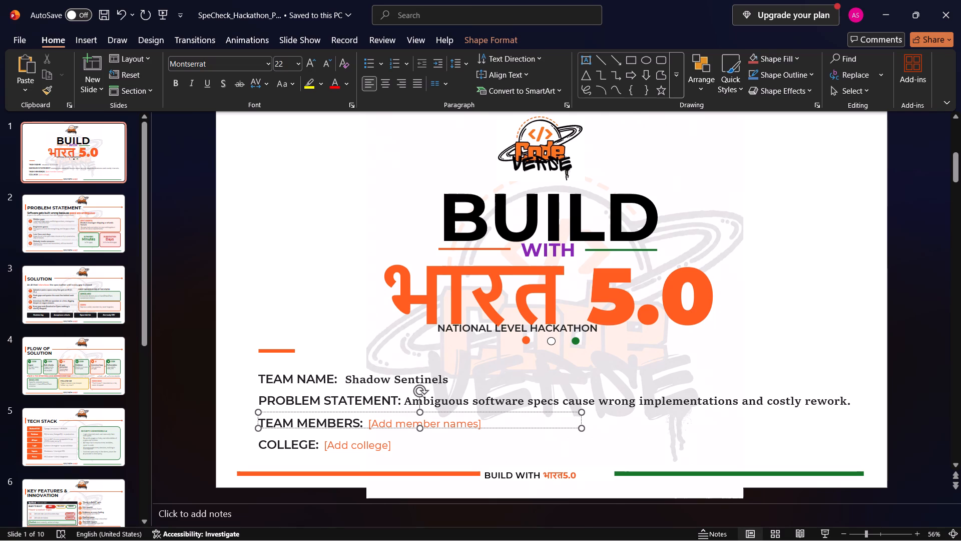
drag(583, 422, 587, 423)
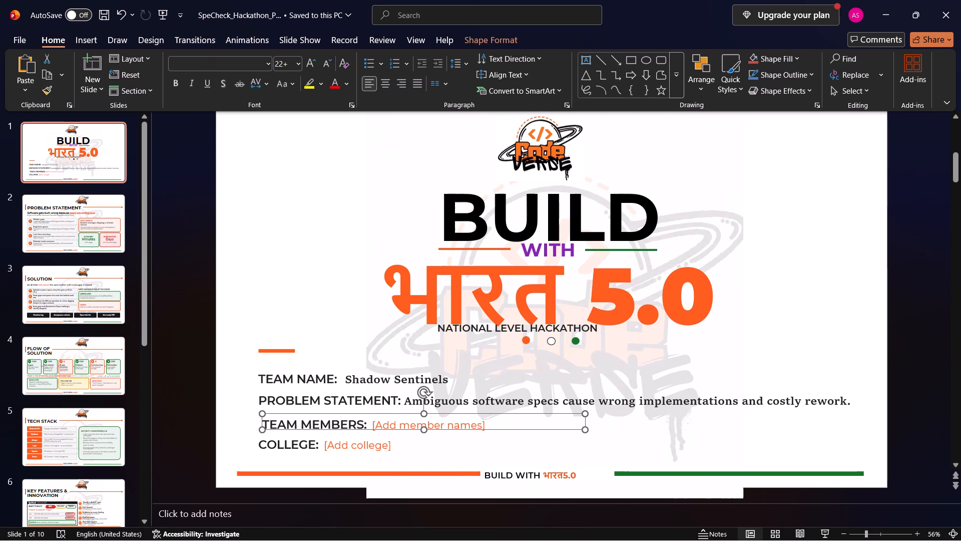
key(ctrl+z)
Widen the TEAM MEMBERS text box until it reaches nearly the slide's right edge, slightly beyond the PROBLEM STATEMENT box.
click(575, 422)
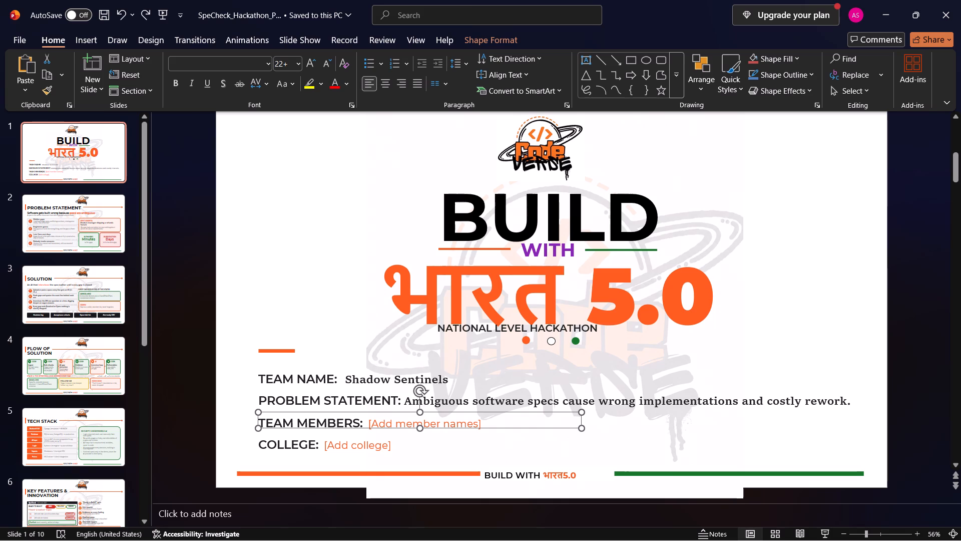
click(580, 406)
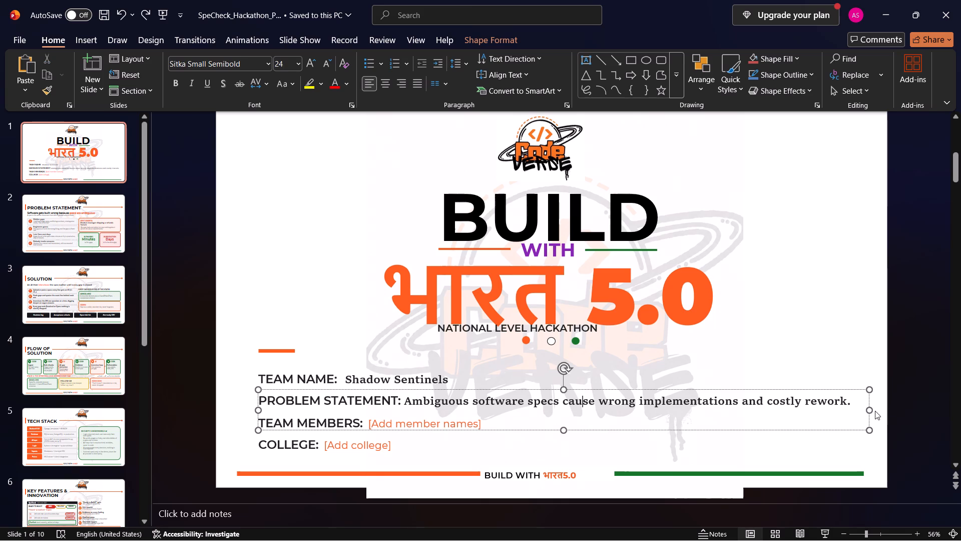
click(430, 431)
click(240, 416)
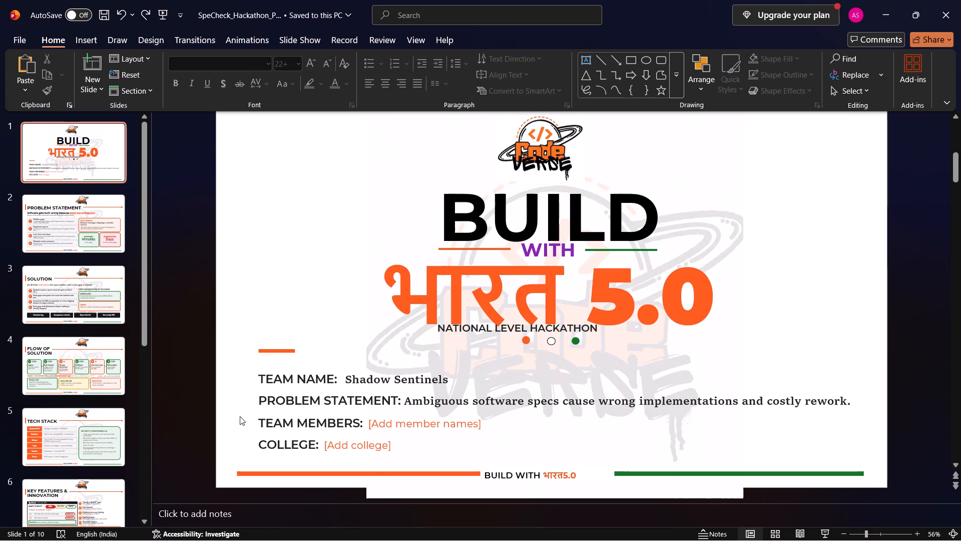
click(263, 420)
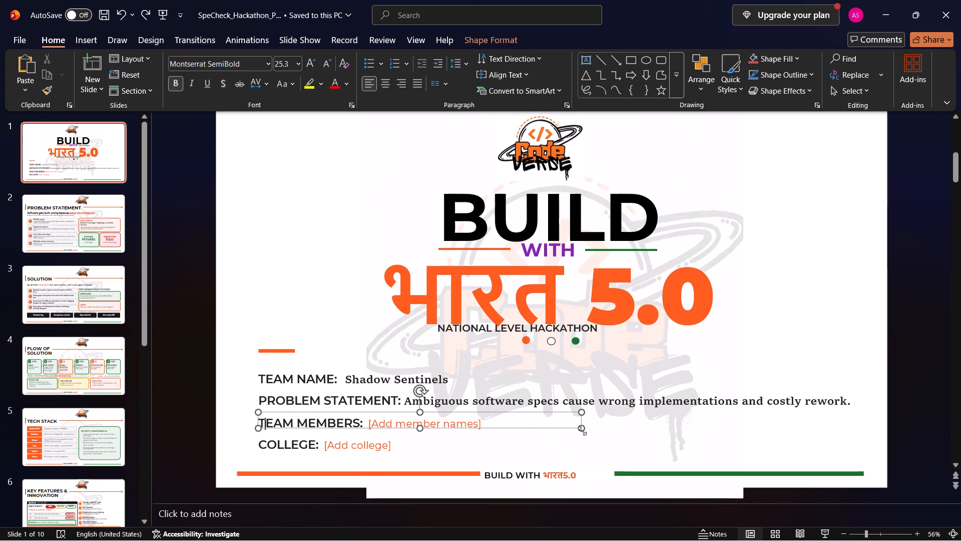
drag(583, 427, 583, 426)
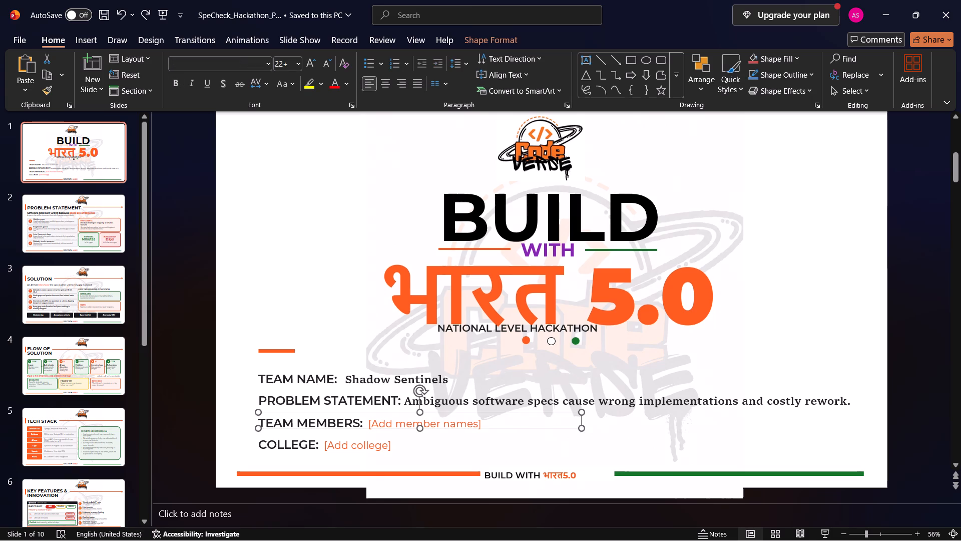
drag(583, 426, 584, 433)
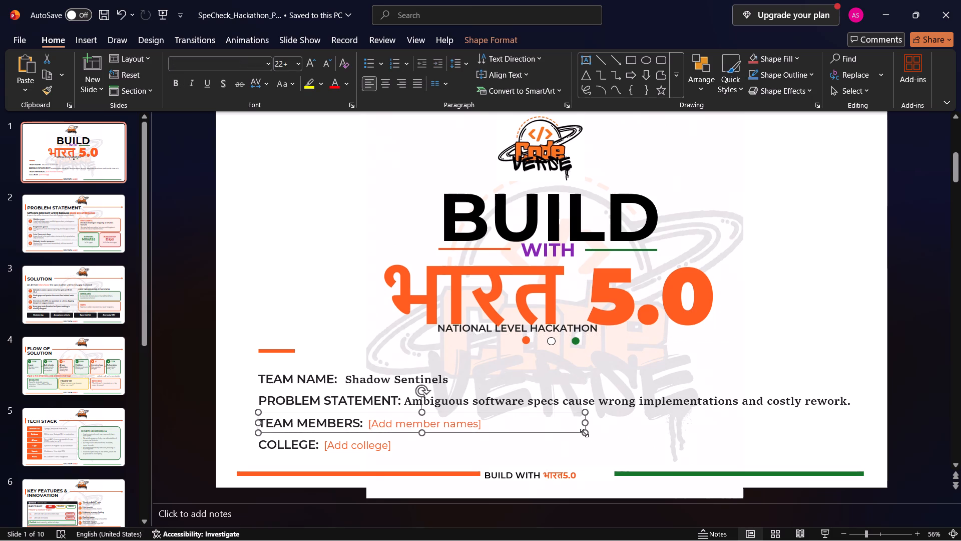
drag(584, 423, 773, 428)
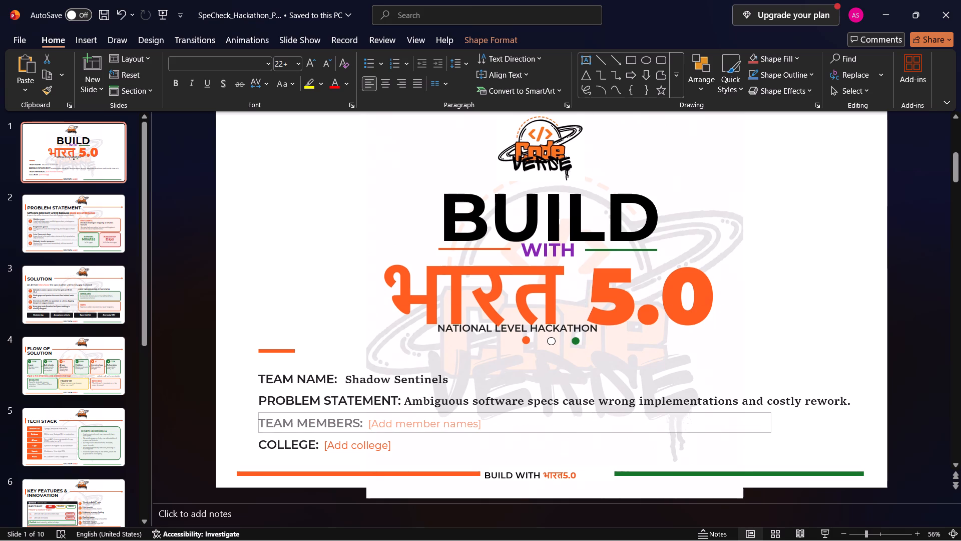
drag(773, 428, 856, 424)
drag(856, 424, 868, 424)
drag(868, 424, 877, 426)
drag(877, 426, 878, 428)
click(674, 451)
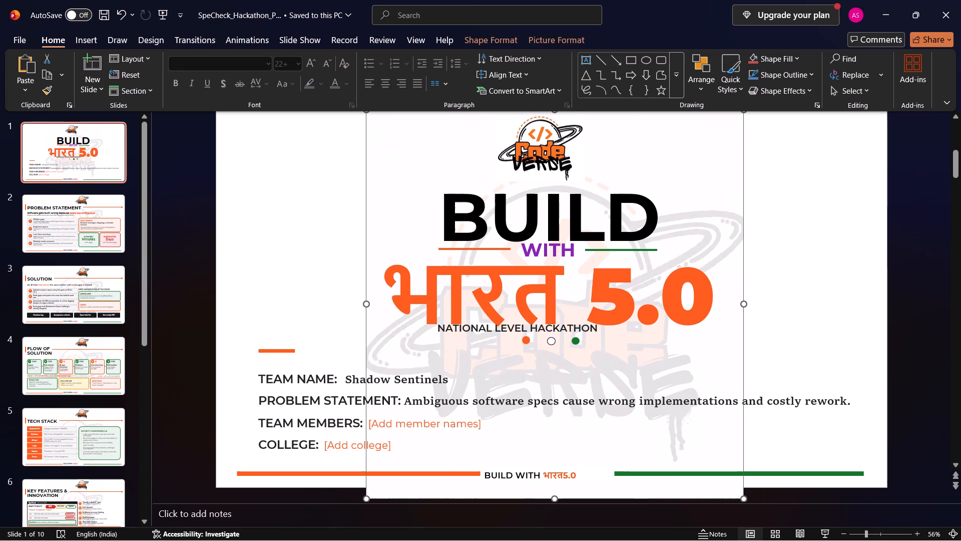
Delete the "[Add member names]" placeholder text, keeping the TEAM MEMBERS: label.
click(470, 422)
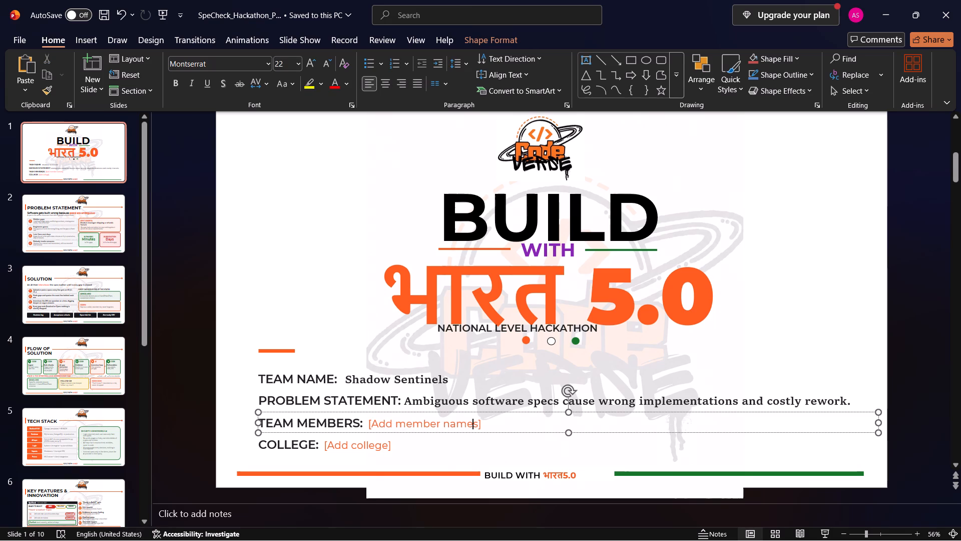
key(Right)
key(BackSpace)
key(BackSpace)
key(BackSpace)
key(Right)
key(BackSpace)
key(BackSpace)
key(BackSpace)
key(BackSpace)
key(BackSpace)
key(BackSpace)
key(BackSpace)
key(BackSpace)
key(BackSpace)
key(BackSpace)
key(BackSpace)
key(BackSpace)
key(BackSpace)
key(BackSpace)
key(BackSpace)
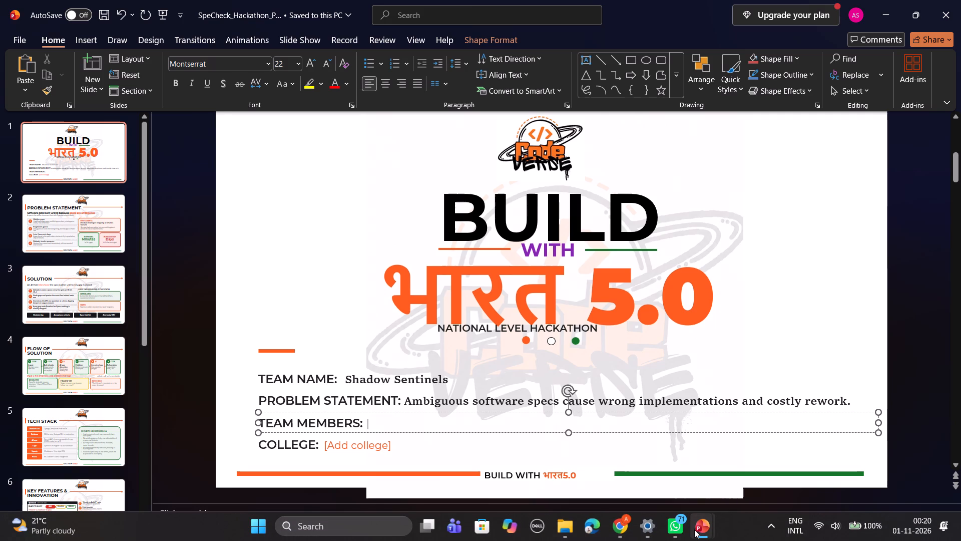
Copy the full list of team member names from the earlier Build with Bharat deck and return to the SpeCheck Hackathon deck.
click(739, 465)
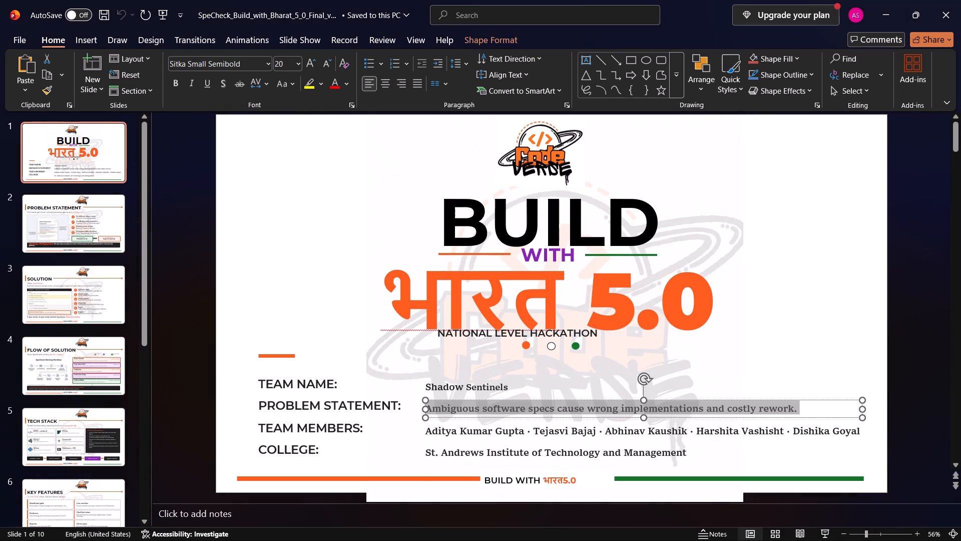
click(697, 441)
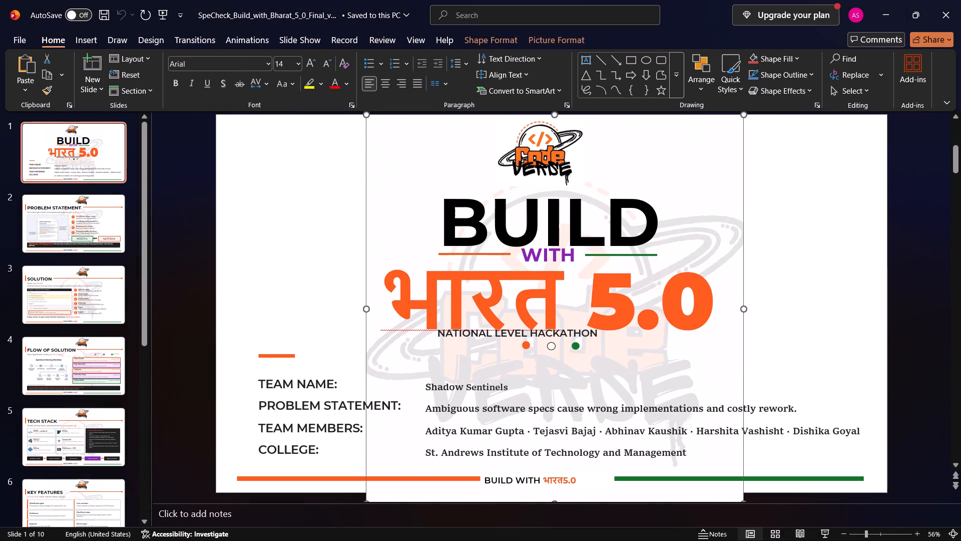
drag(427, 429, 450, 430)
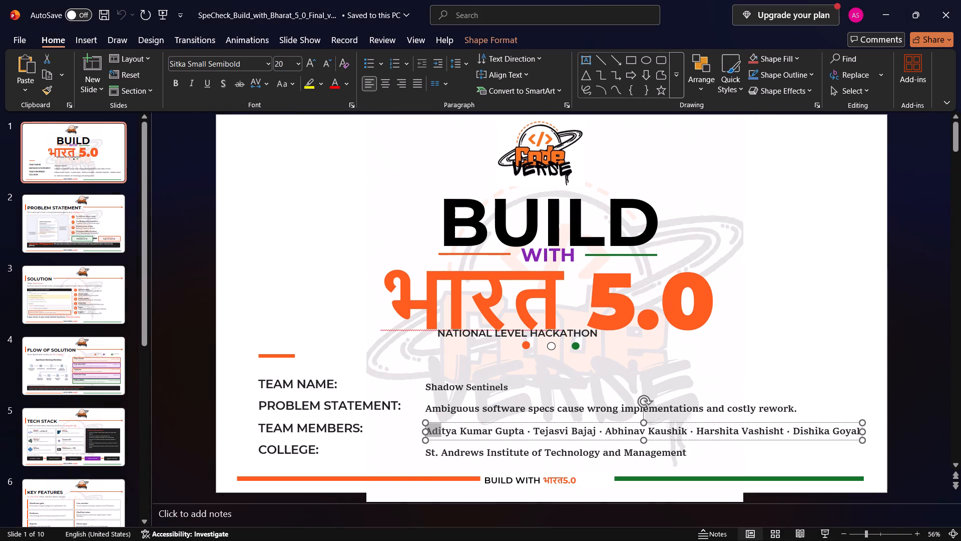
drag(450, 430, 689, 451)
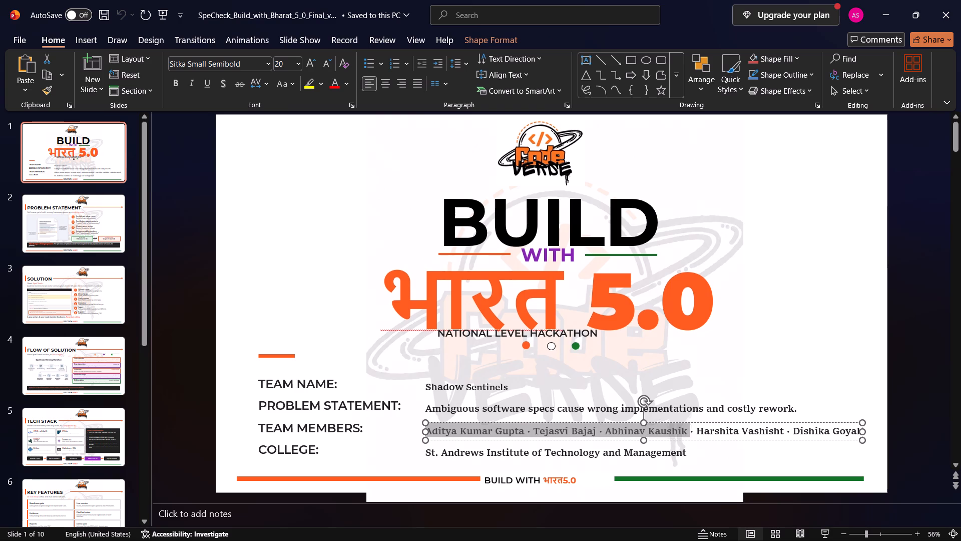
drag(689, 451, 851, 448)
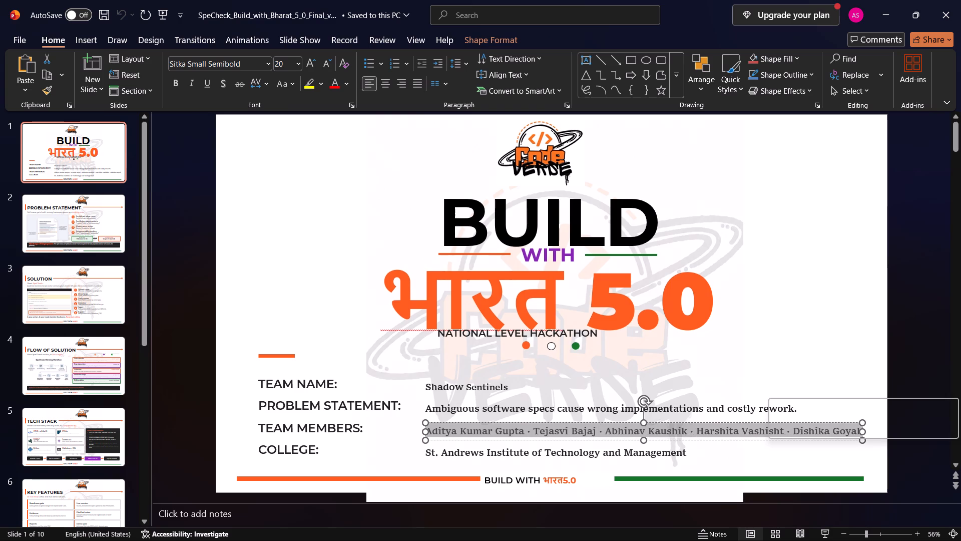
key(ctrl+c)
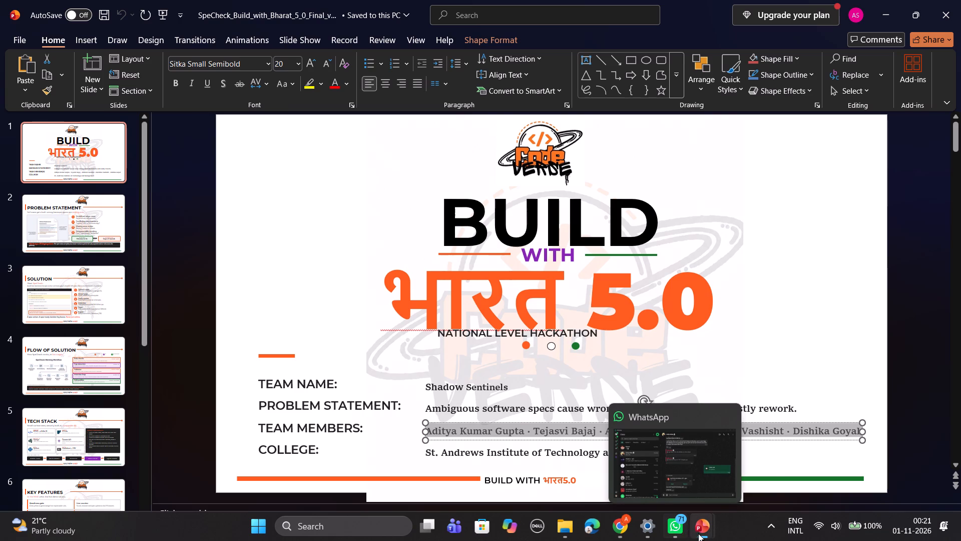
click(848, 461)
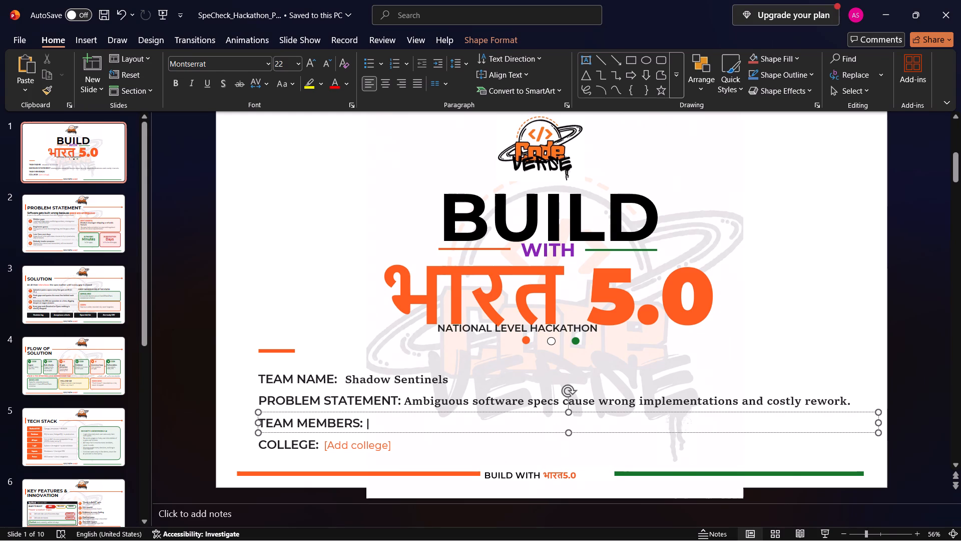
Insert spaces before "Shadow Sentinels" on the TEAM NAME line so it lines up with the start of the problem statement sentence.
click(345, 376)
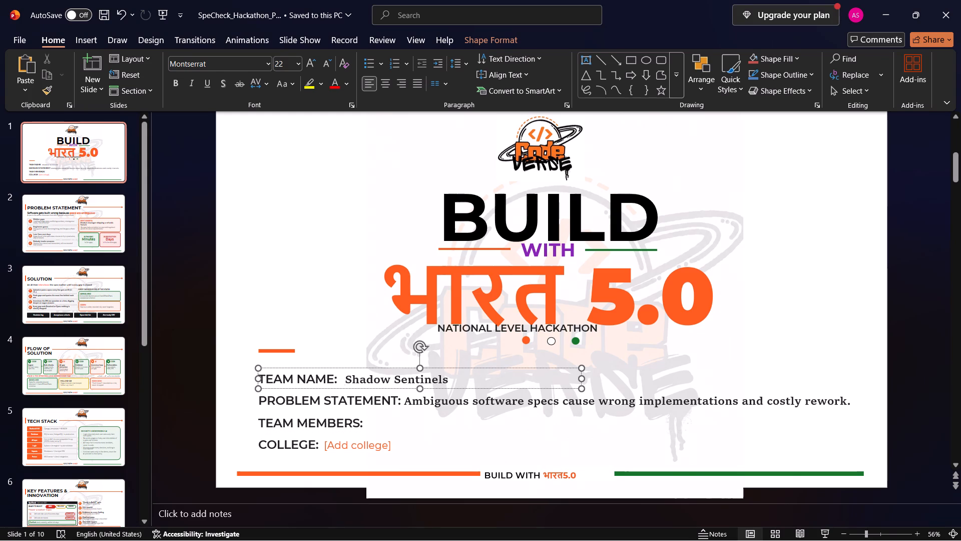
key(space)
key(space)
key(space)
key(space)
key(space)
key(space)
key(space)
key(space)
key(space)
key(space)
key(space)
key(space)
key(space)
key(space)
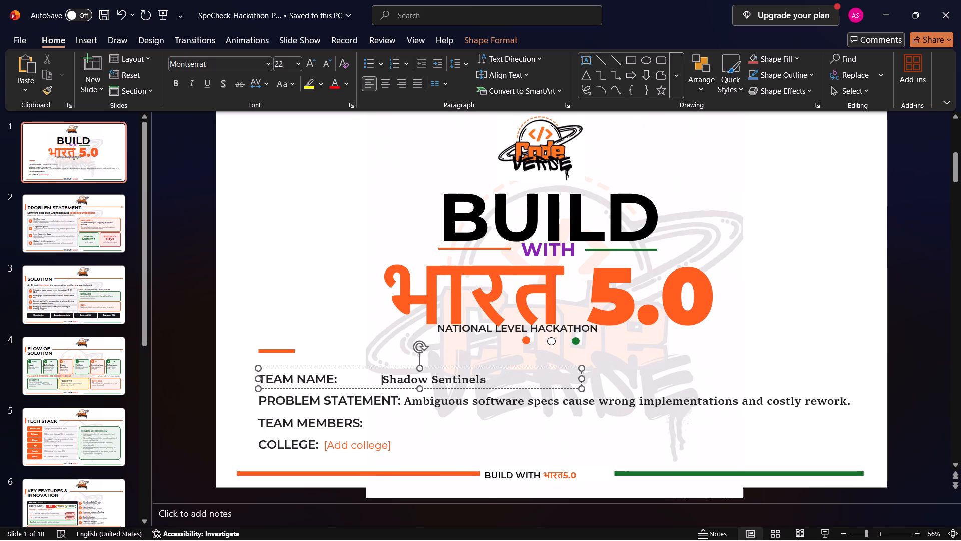
key(space)
key(space)
key(space)
key(space)
key(space)
key(space)
key(space)
key(space)
key(space)
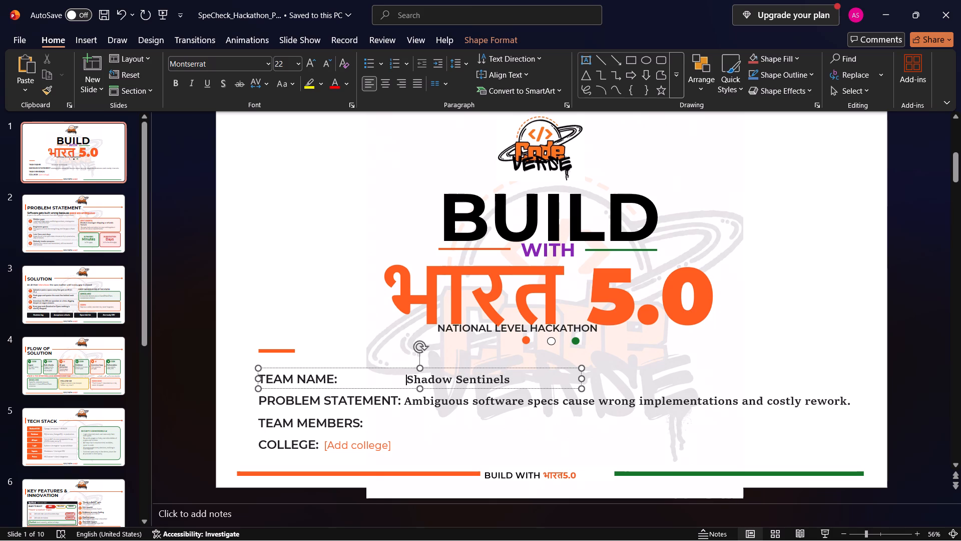
key(Down)
key(Down)
click(408, 400)
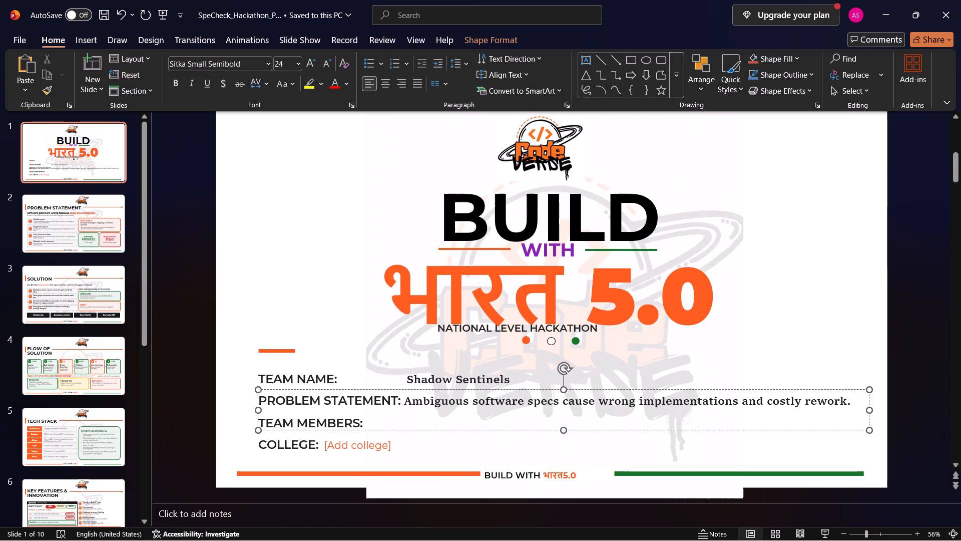
Paste the copied member names after the TEAM MEMBERS: label, separated from it by a space.
click(385, 424)
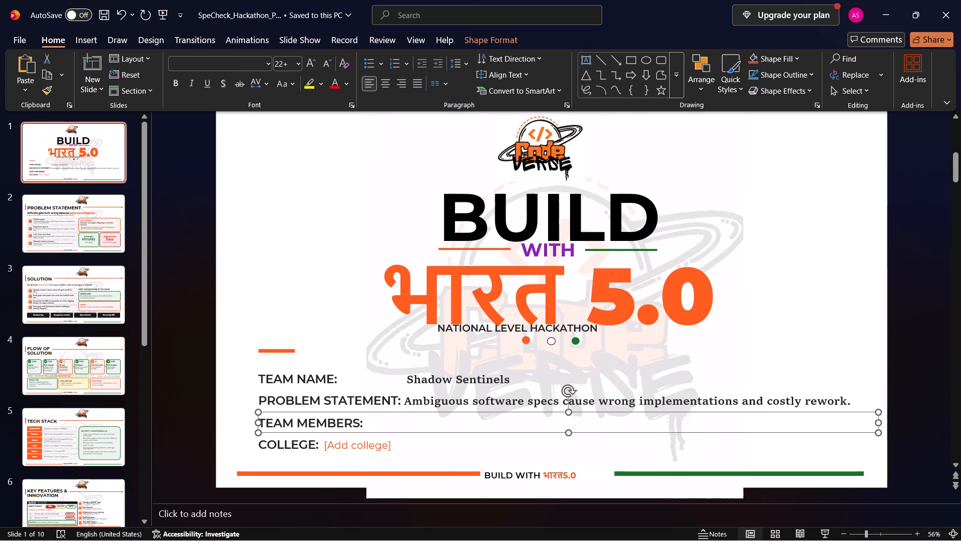
click(375, 418)
click(400, 432)
click(416, 422)
click(360, 423)
key(Right)
key(space)
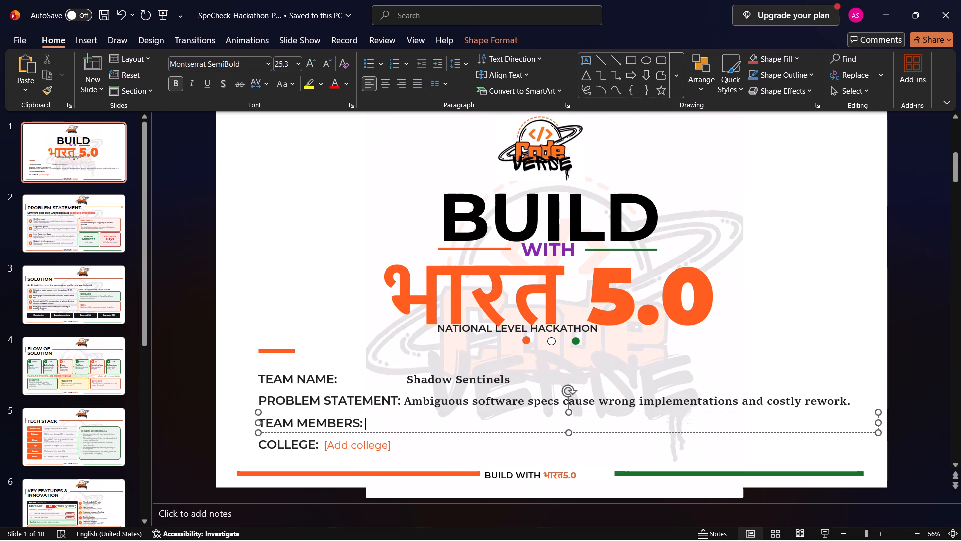
key(ctrl+v)
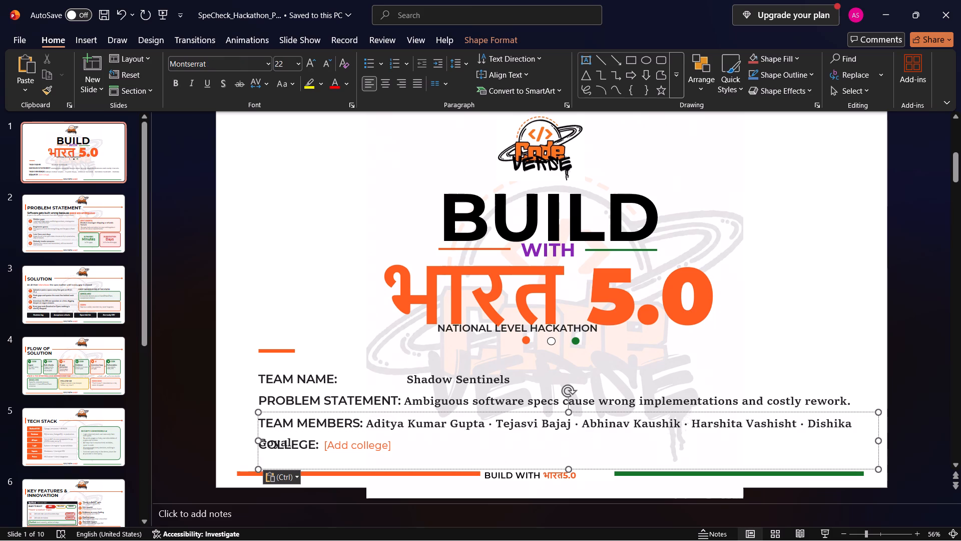
Set the font size of the pasted member names to 22.
drag(366, 425, 375, 437)
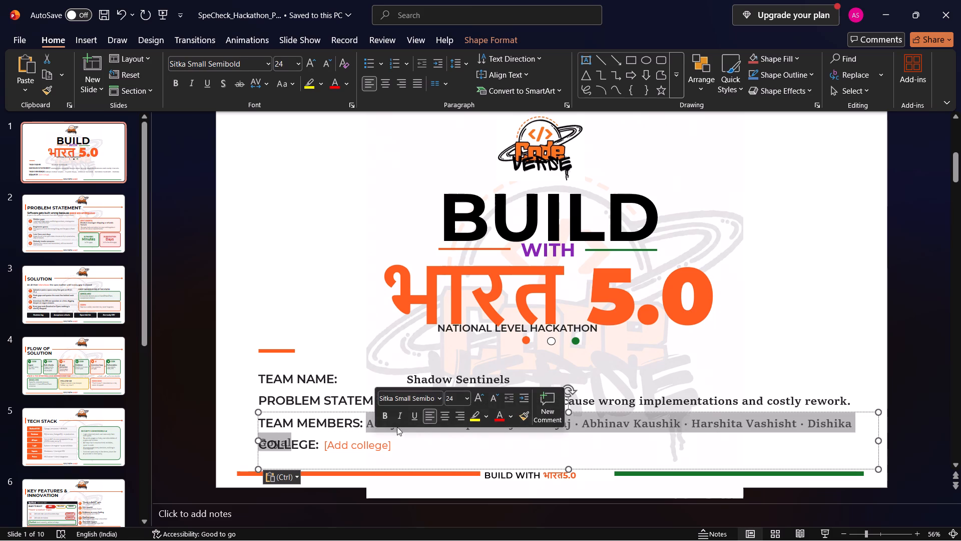
click(461, 398)
key(BackSpace)
key(BackSpace)
text(22)
key(Return)
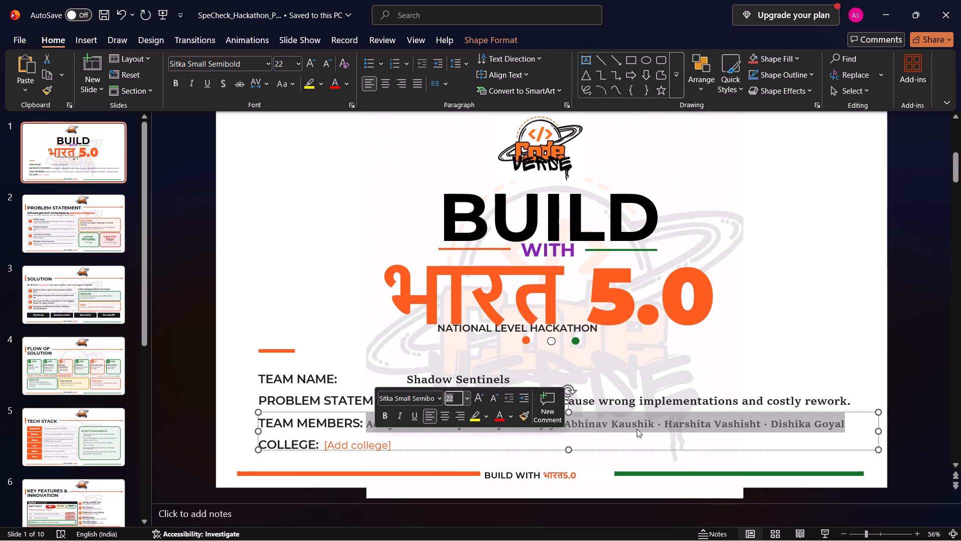
click(500, 459)
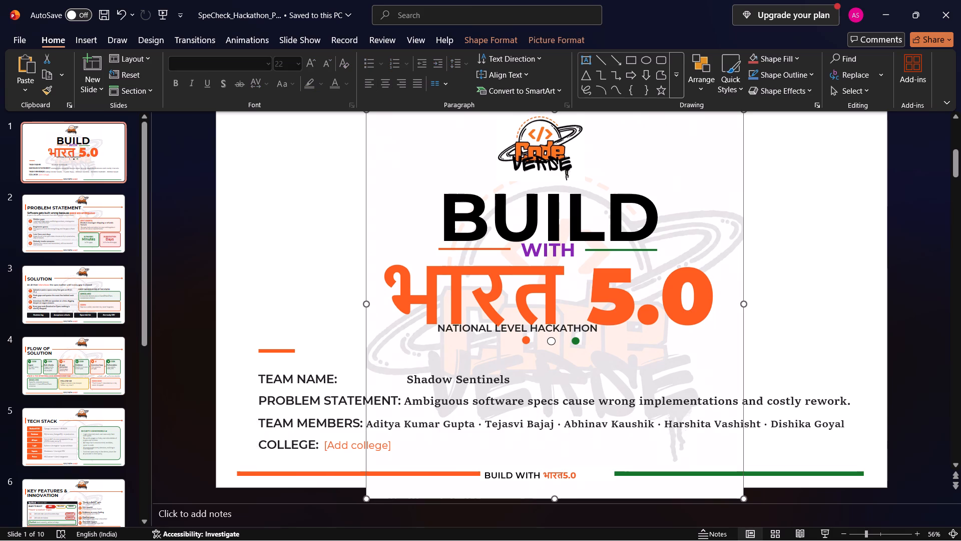
click(312, 256)
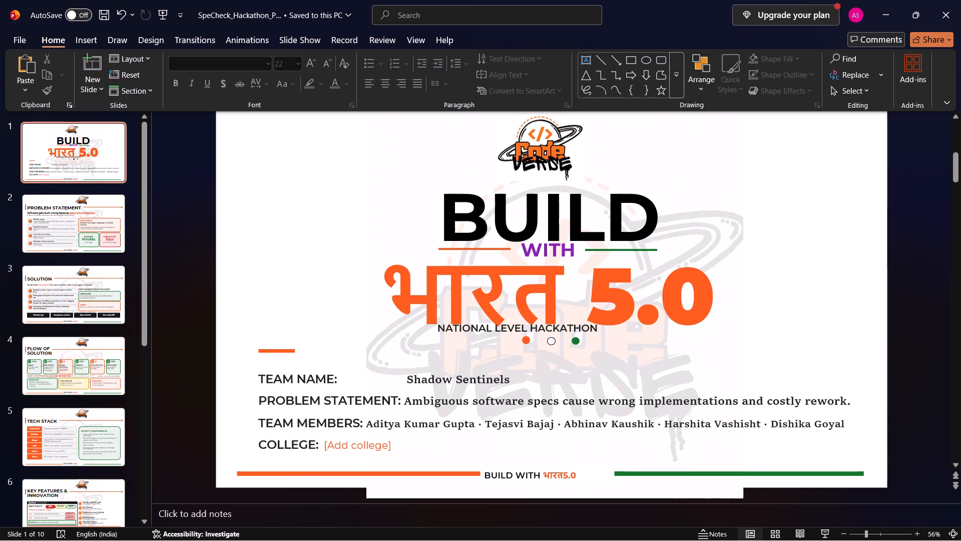
Insert spaces after the TEAM MEMBERS: label to shift the names toward the start of the problem statement sentence.
click(368, 421)
key(space)
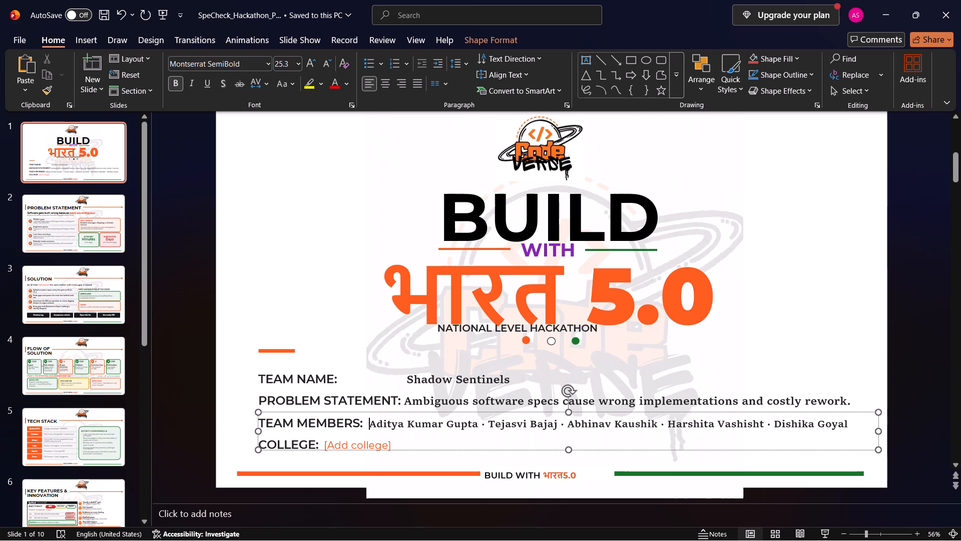
key(space)
key(space)
key(space)
key(space)
key(space)
key(space)
key(space)
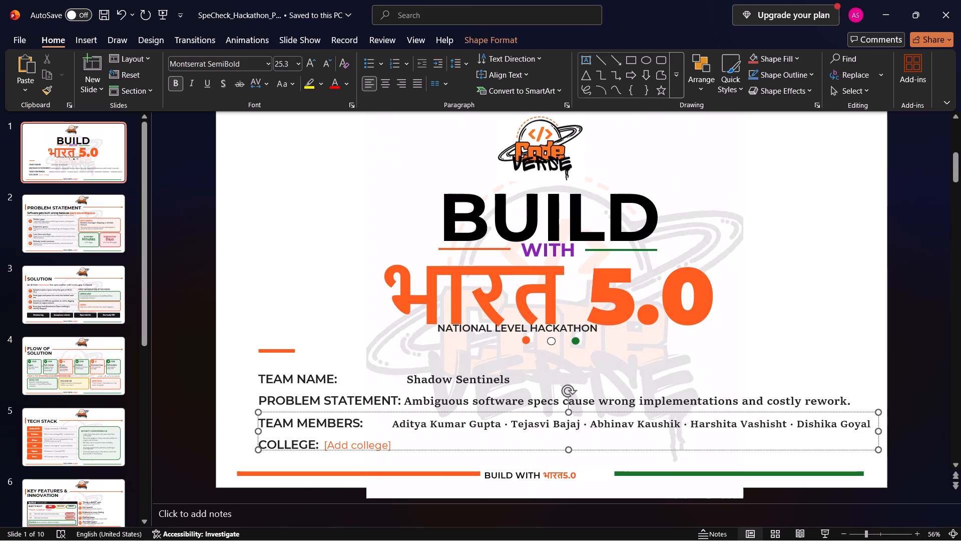
key(space)
key(space)
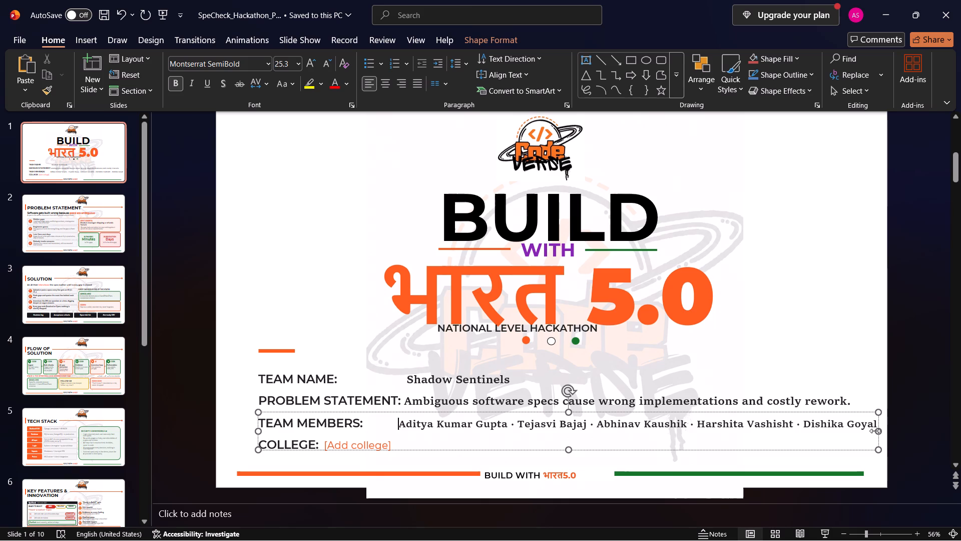
Widen the TEAM MEMBERS text box to the slide's right edge.
drag(875, 432, 888, 432)
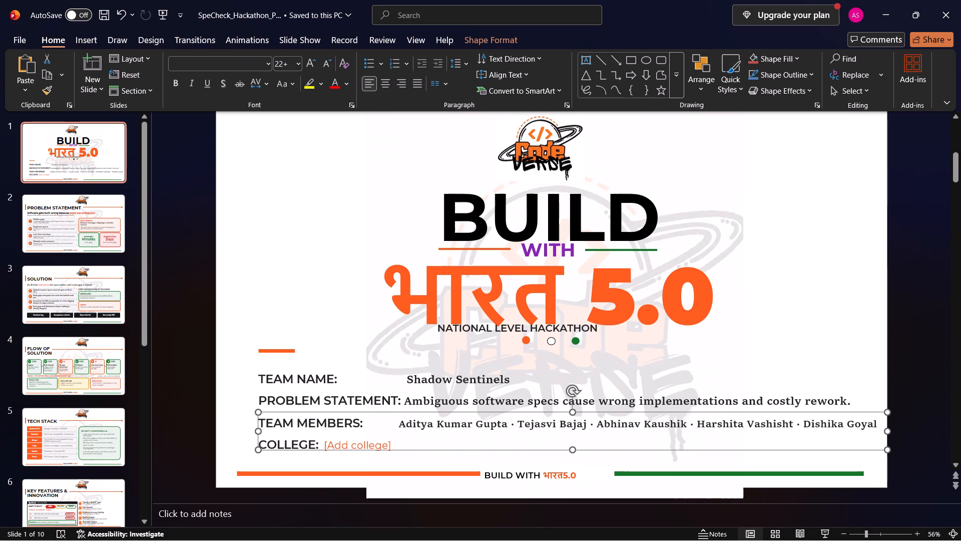
Fine-tune the spaces before the member names so they align with the team name and problem statement text above.
click(398, 421)
key(space)
key(space)
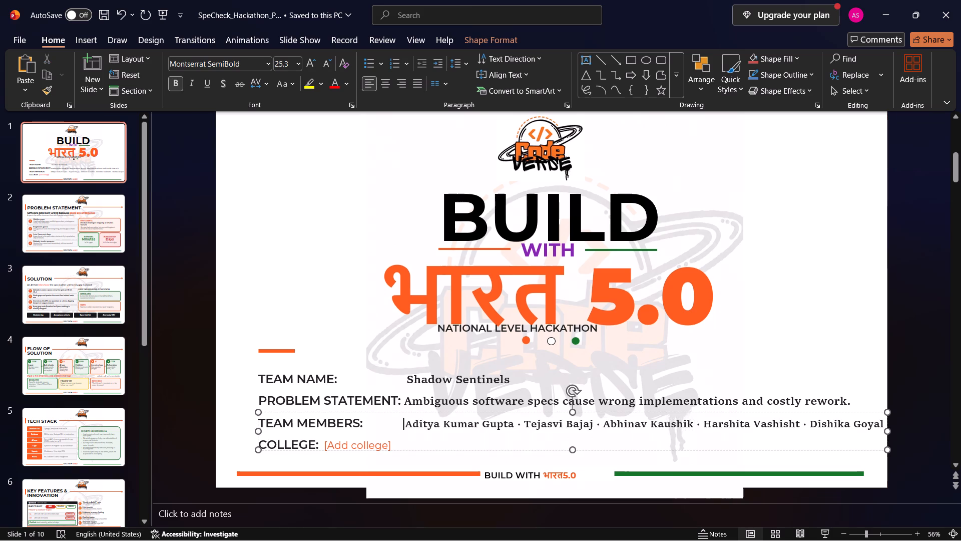
click(405, 376)
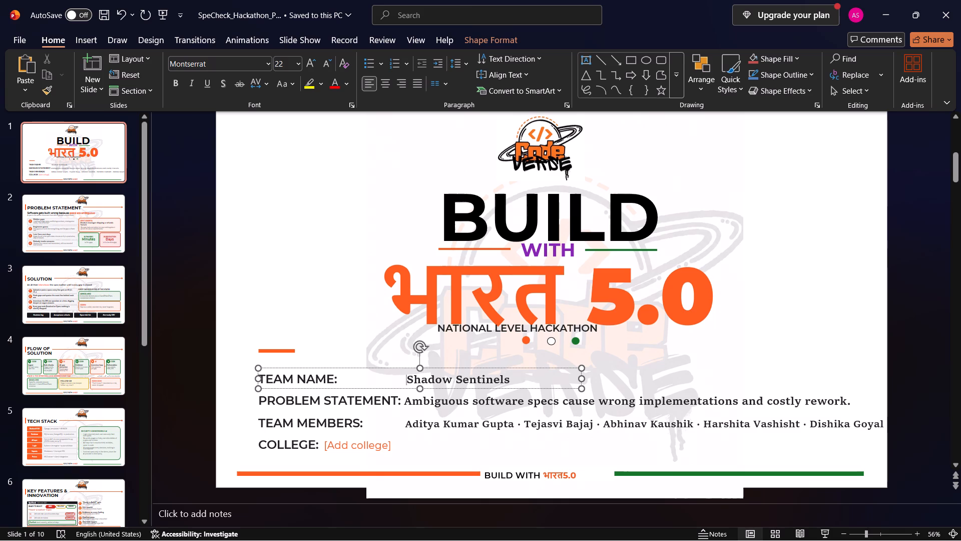
click(404, 397)
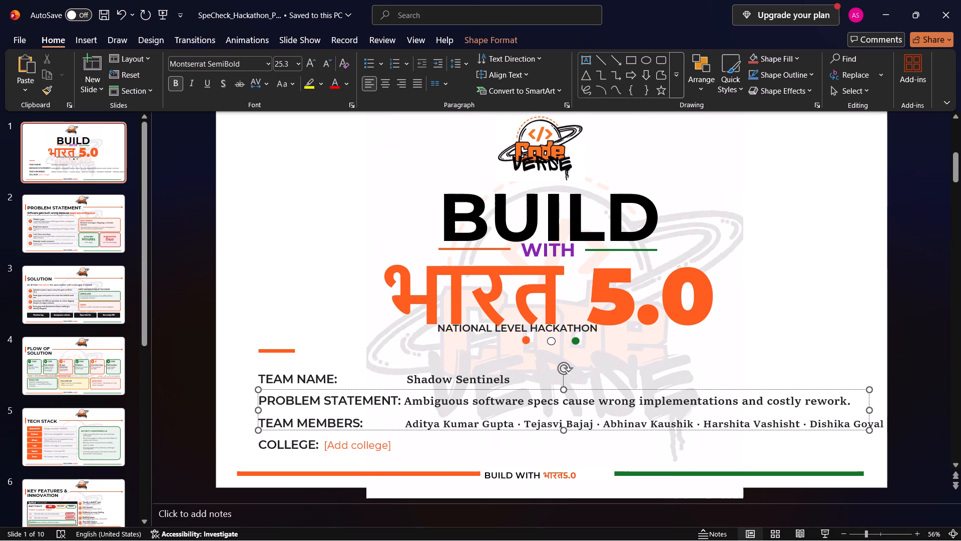
click(406, 423)
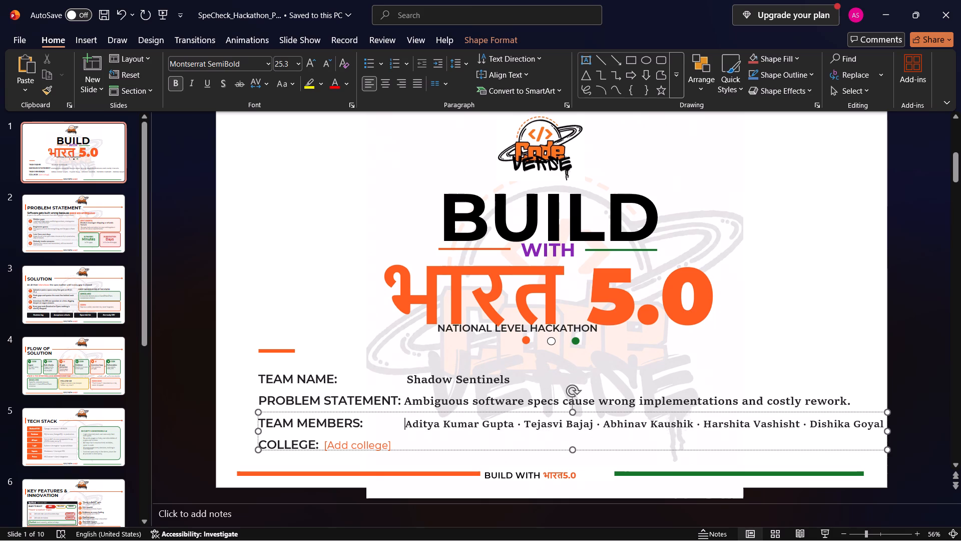
key(BackSpace)
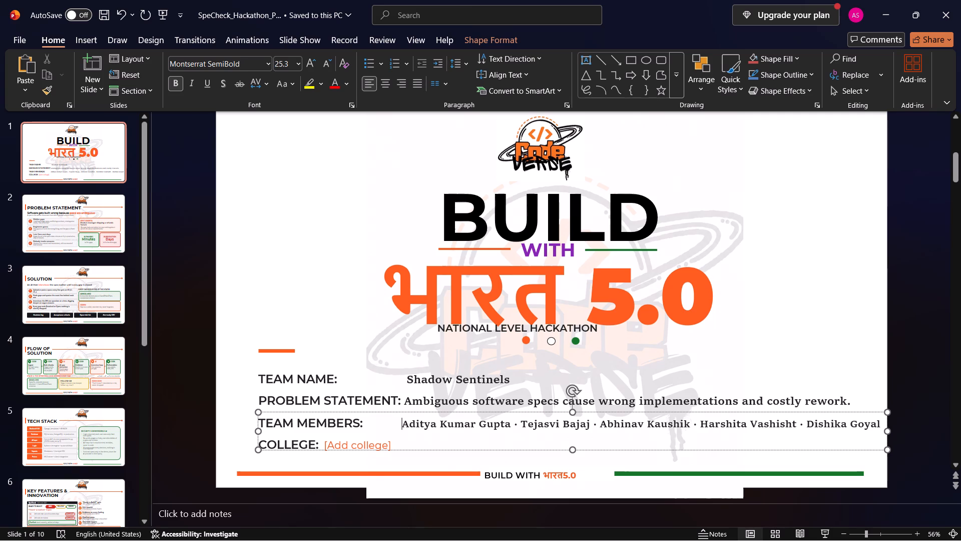
Set the font size of the problem statement sentence, "Ambiguous software specs cause wrong implementations and costly rework.", to 22.
drag(412, 399, 422, 405)
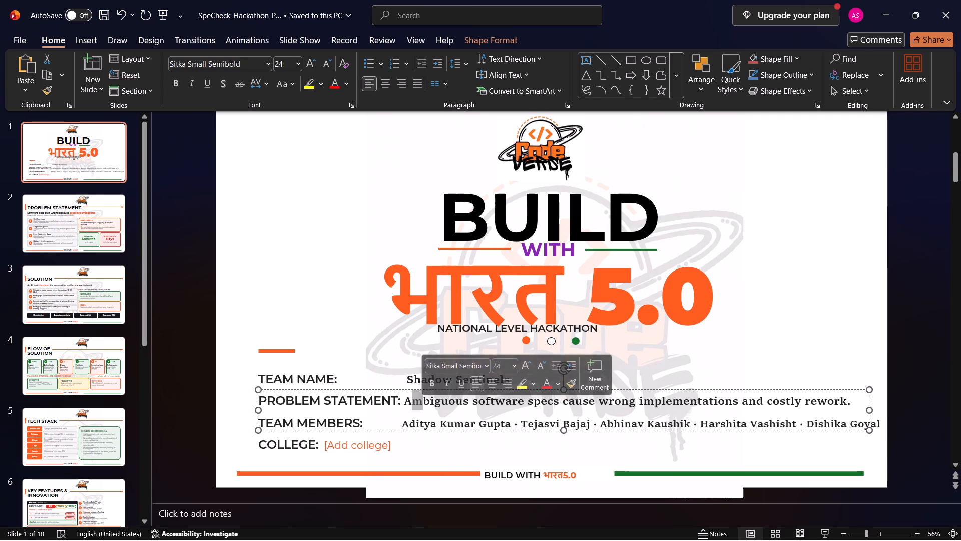
click(403, 401)
drag(403, 401, 703, 436)
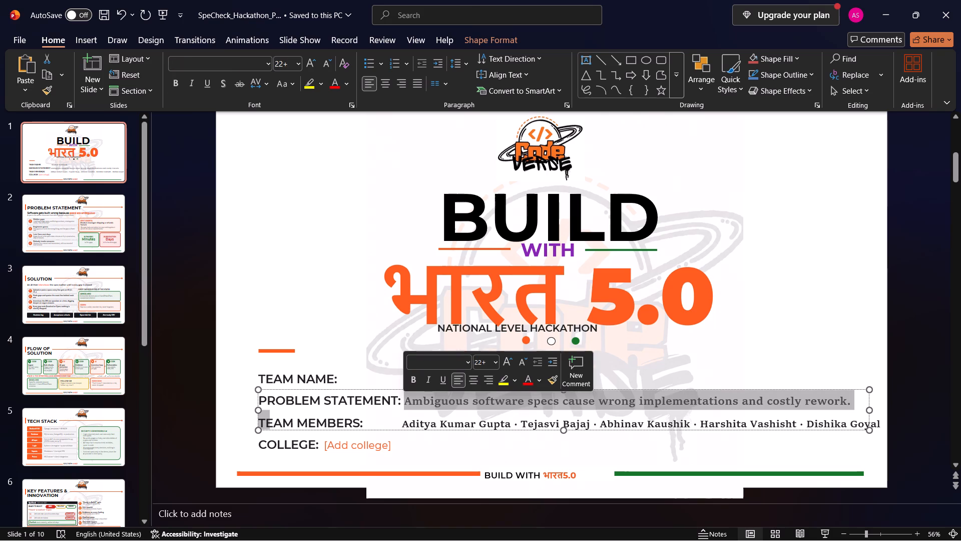
drag(703, 436, 858, 404)
click(854, 367)
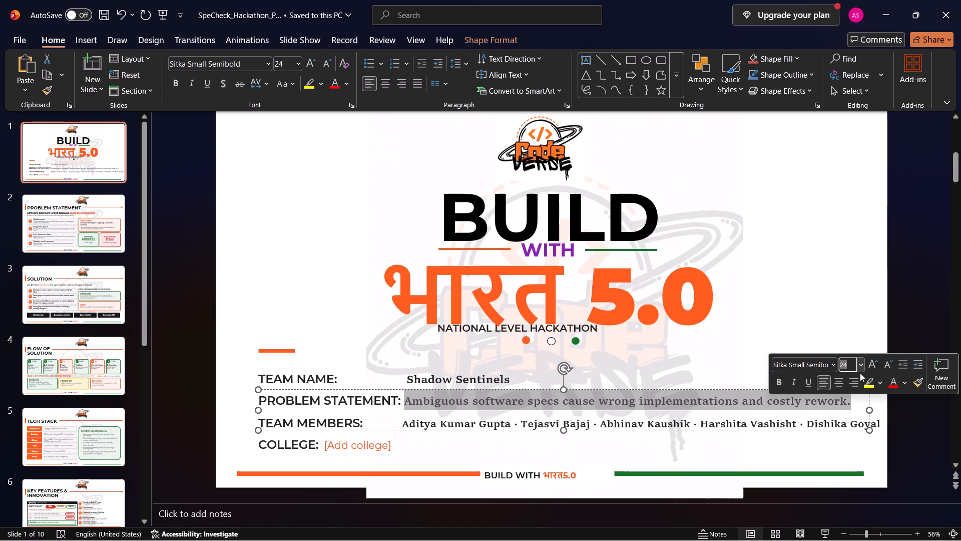
key(BackSpace)
key(BackSpace)
text(22)
key(Return)
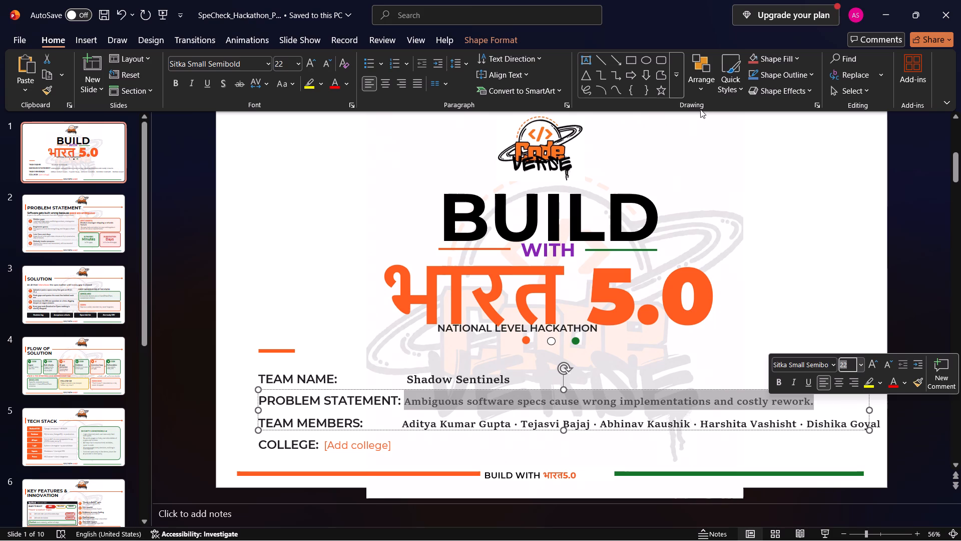
click(782, 230)
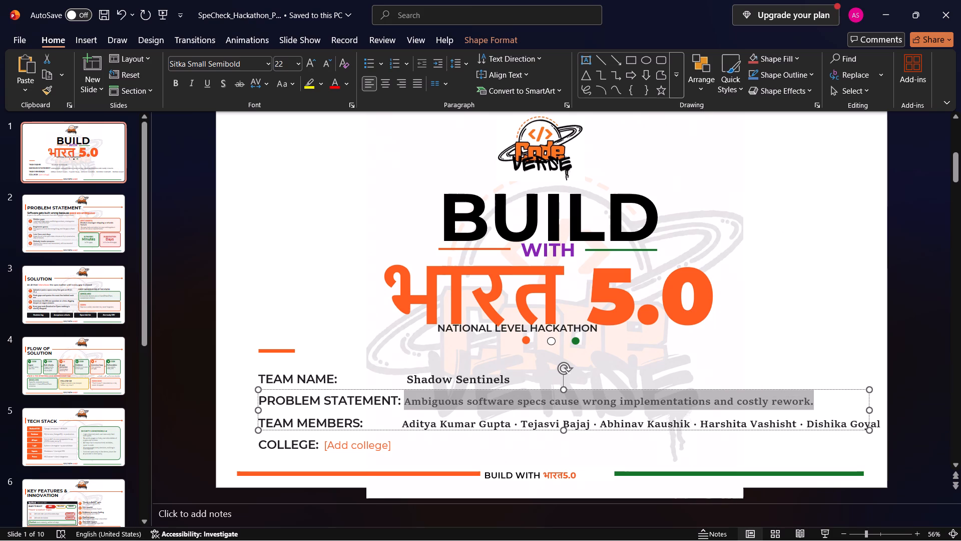
Add one space before the member names to line them up with the start of the problem statement sentence.
click(402, 424)
key(space)
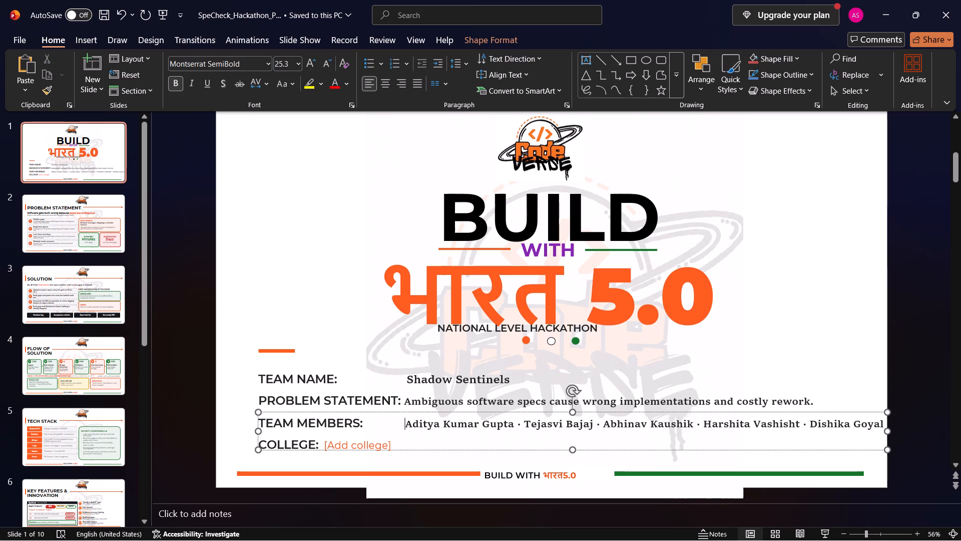
Set the font size of the team name "Shadow Sentinels" to 22.
click(408, 375)
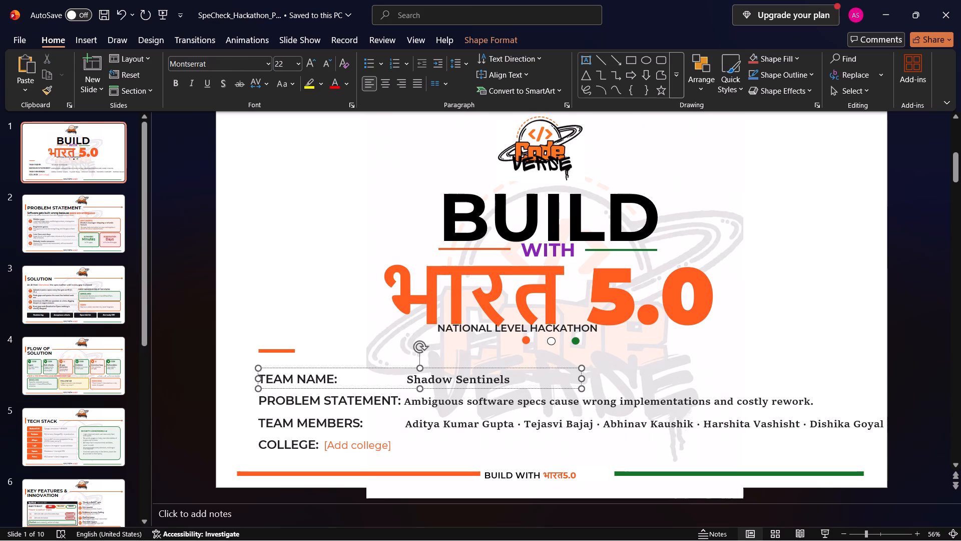
drag(512, 374, 435, 376)
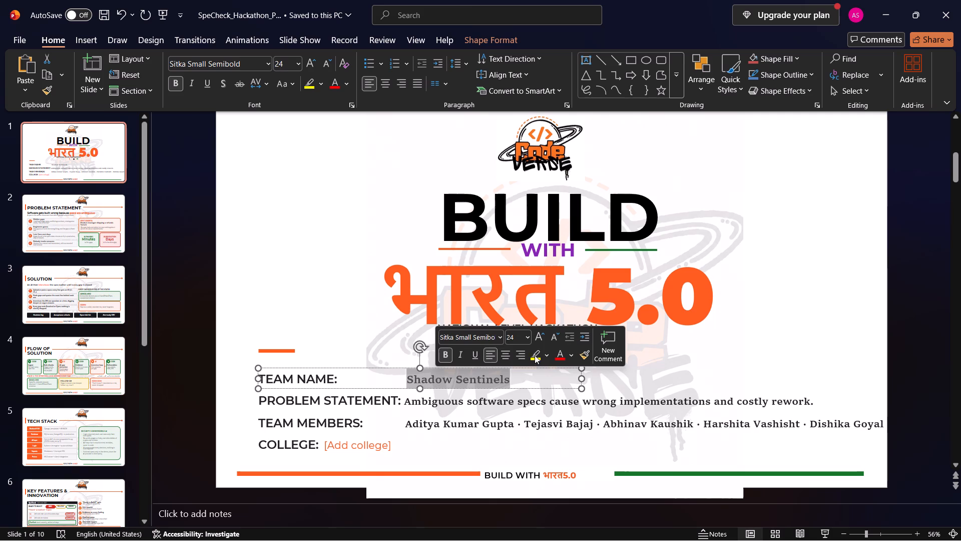
click(518, 337)
key(BackSpace)
key(BackSpace)
text(22)
key(Return)
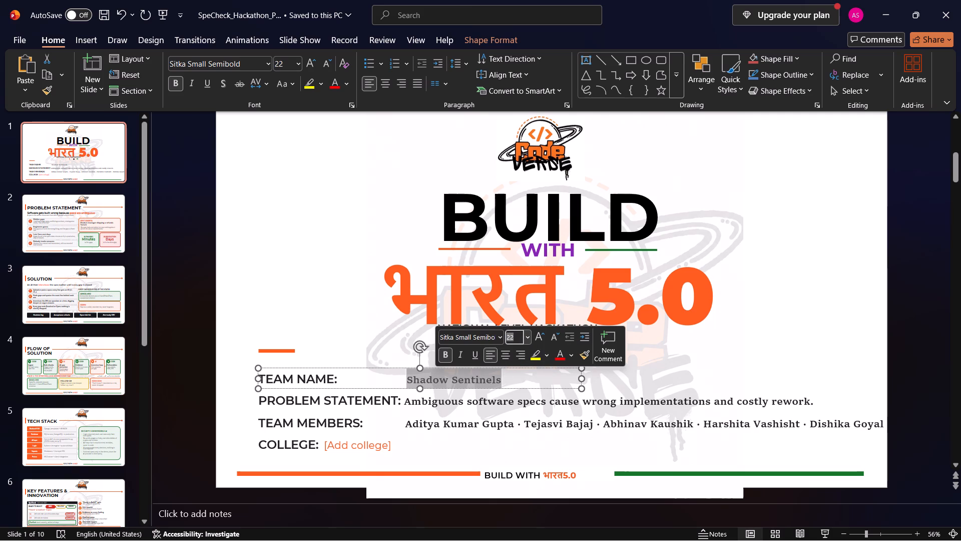
click(361, 379)
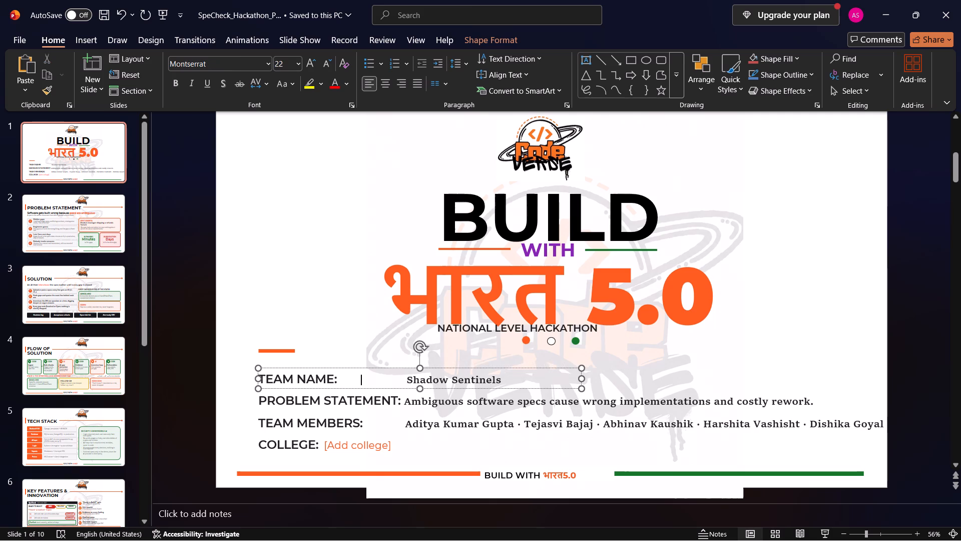
Widen the COLLEGE text box to match the right edge of the PROBLEM STATEMENT text box.
click(391, 448)
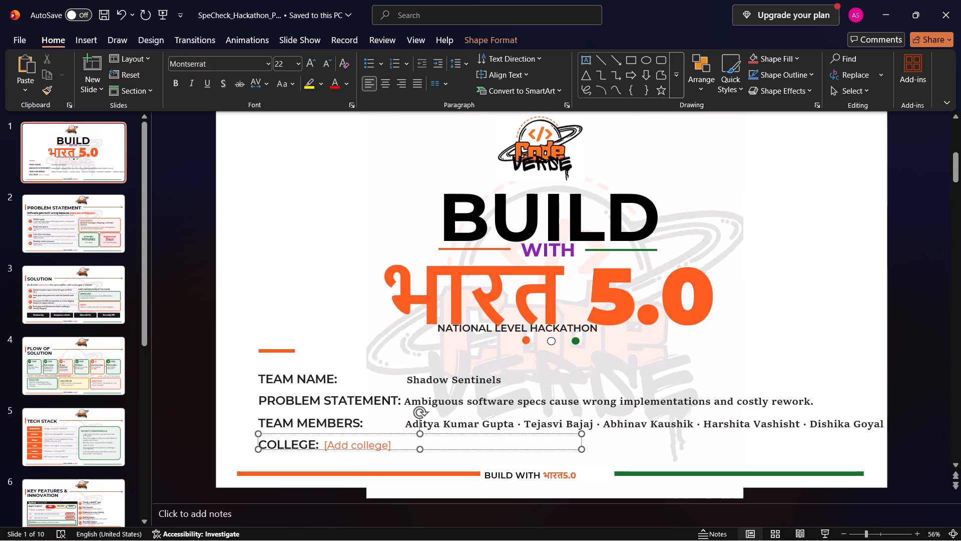
drag(581, 447, 583, 452)
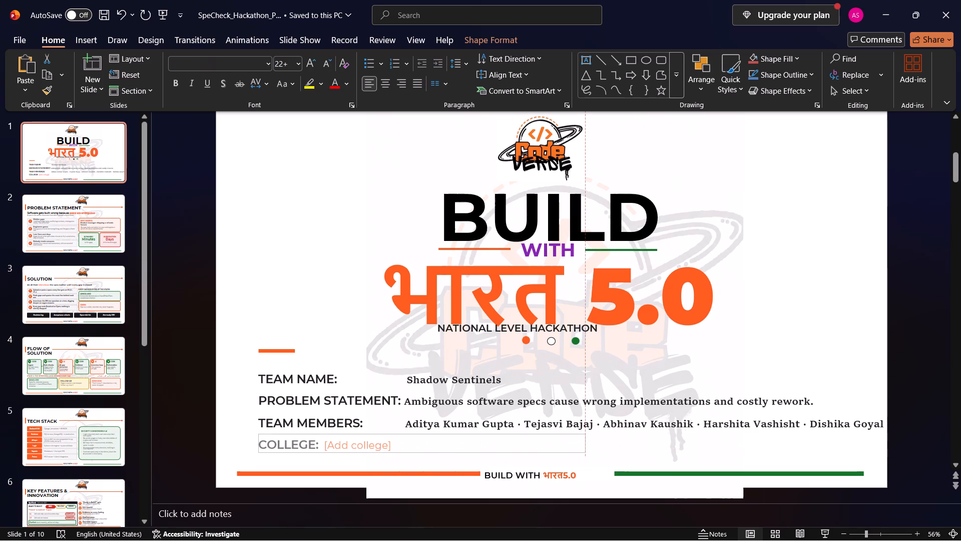
drag(583, 452, 583, 453)
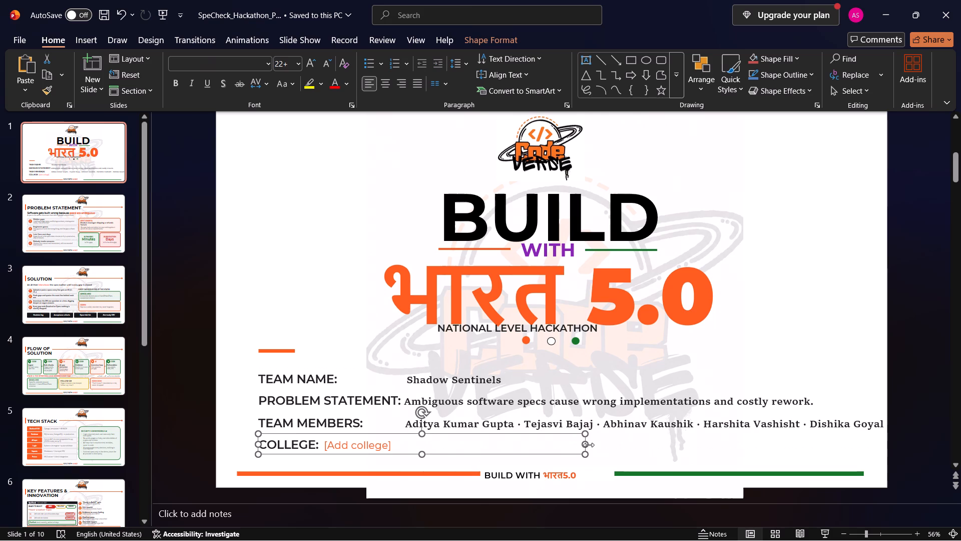
click(588, 445)
drag(584, 444, 629, 448)
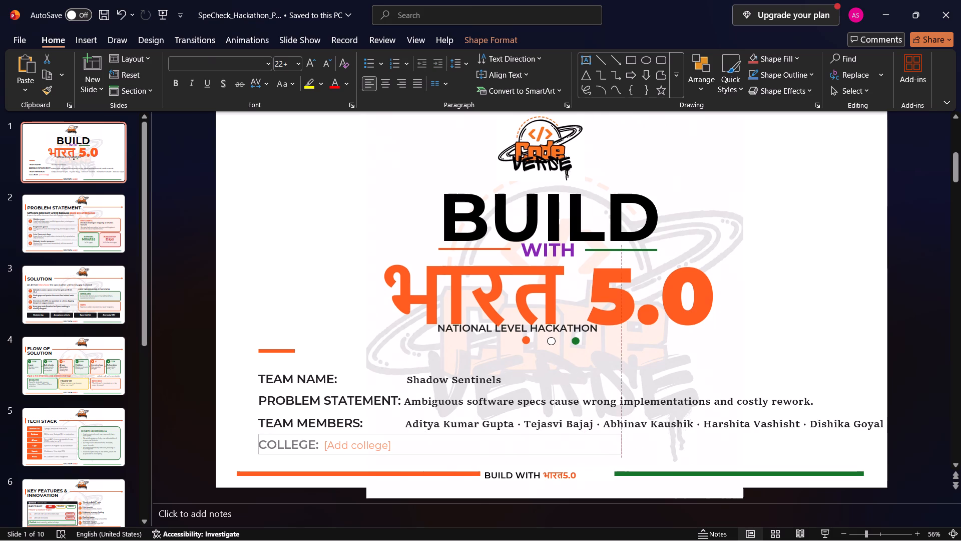
drag(629, 448, 862, 447)
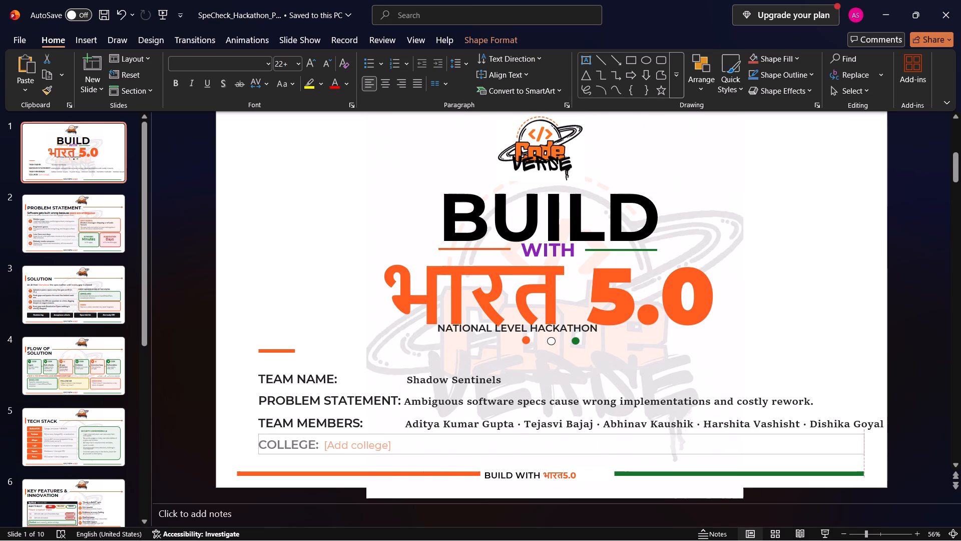
drag(862, 447, 871, 449)
click(824, 312)
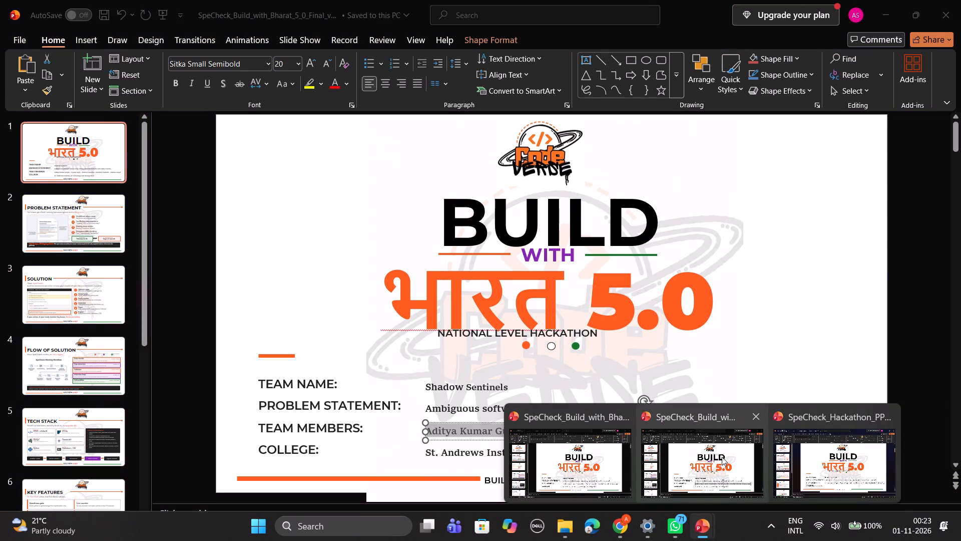
Copy the college name "St. Andrews Institute of Technology and Management" from the title slide of the earlier SpeCheck_Build_with_Bharat deck.
click(722, 457)
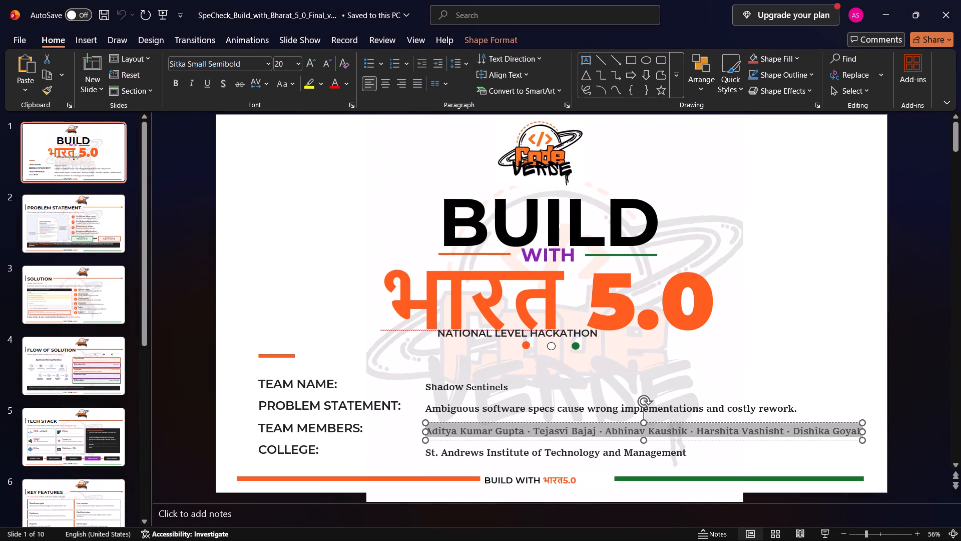
drag(686, 453, 433, 454)
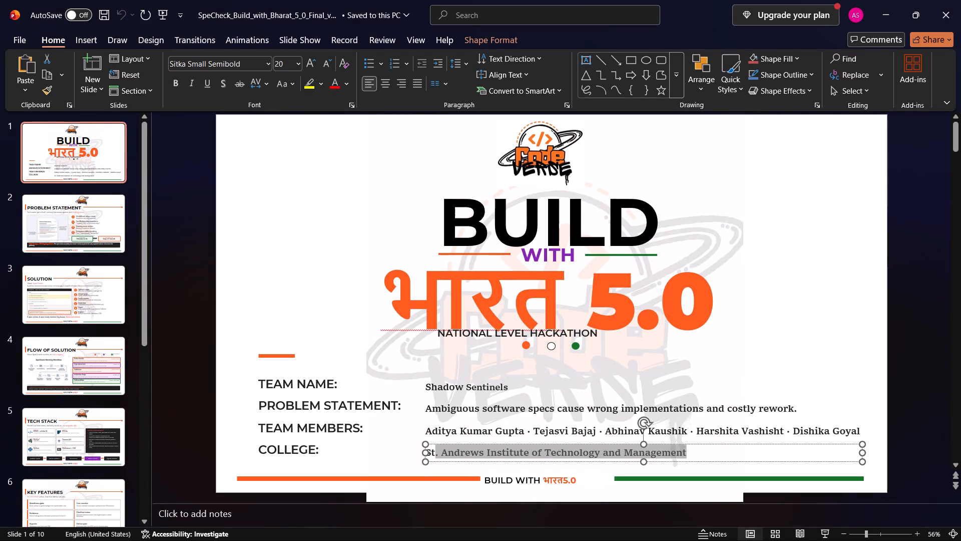
drag(433, 454, 426, 455)
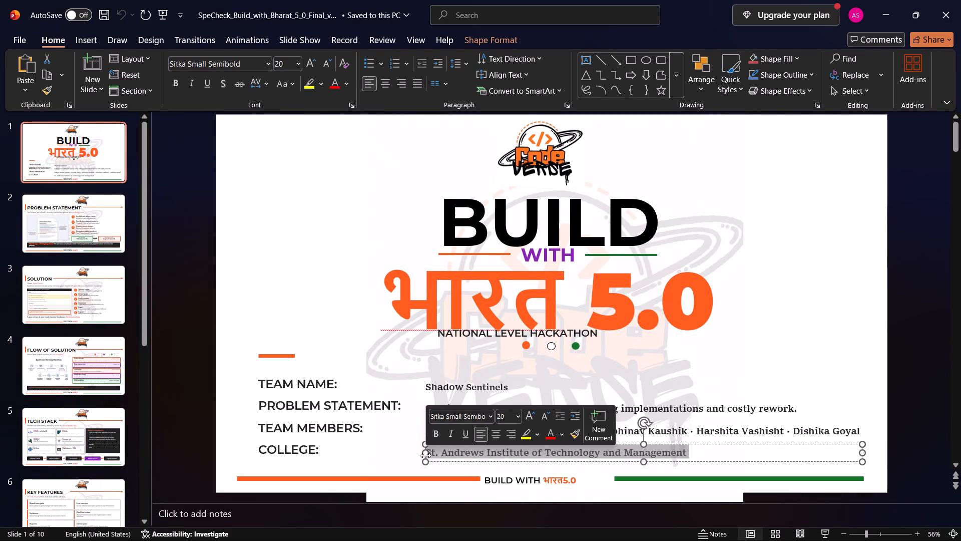
key(ctrl+c)
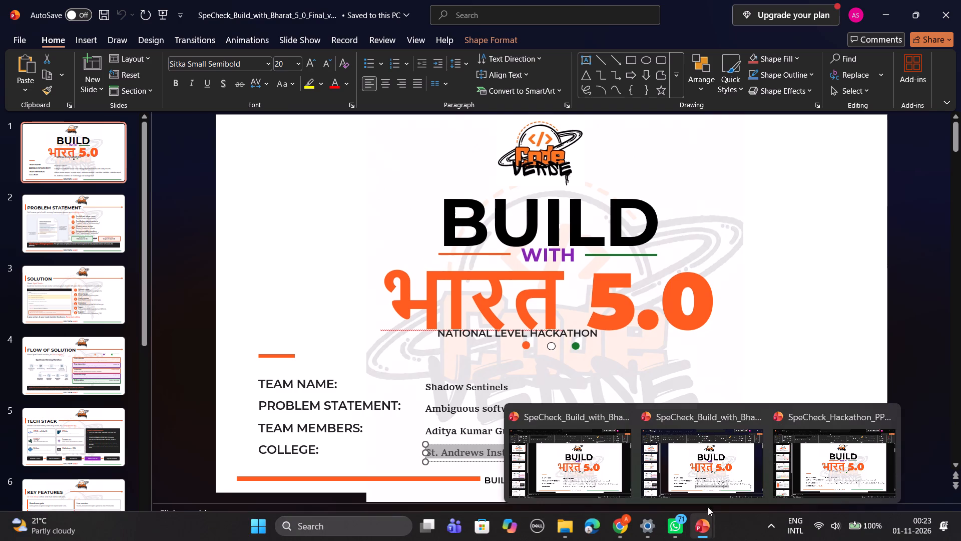
Return to the SpeCheck_Hackathon deck and delete the "[Add college]" placeholder after the COLLEGE: label.
click(828, 468)
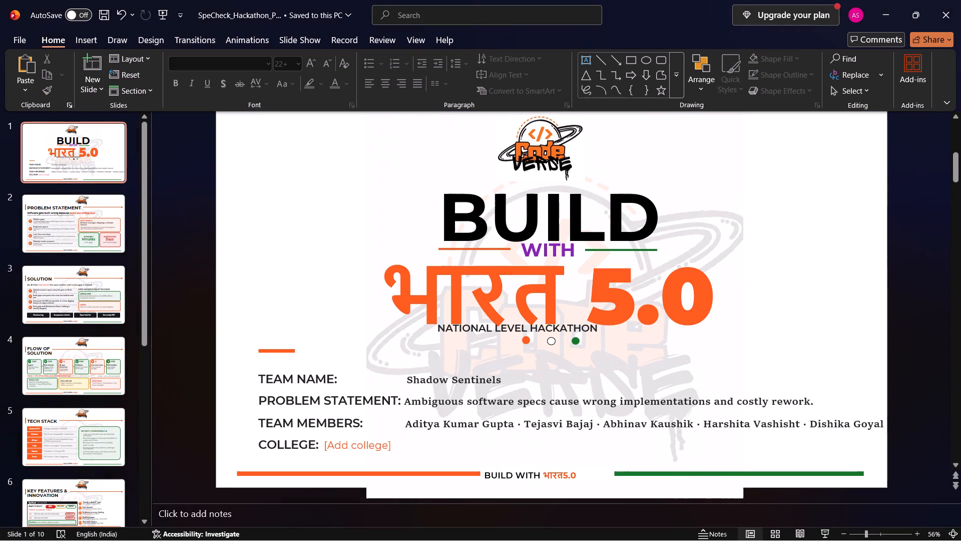
click(383, 447)
key(Right)
key(Right)
key(BackSpace)
key(BackSpace)
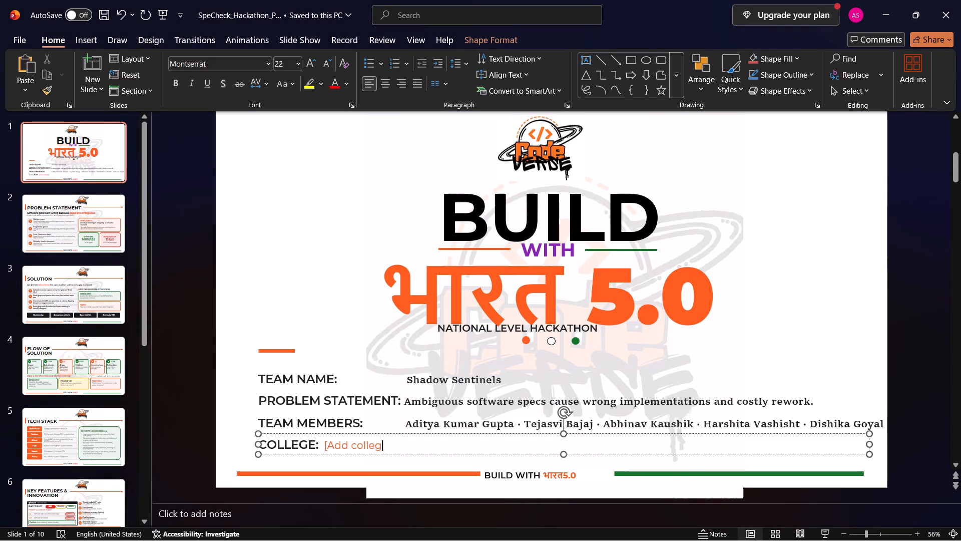
key(BackSpace)
key(BackSpace)
key(BackSpace)
key(BackSpace)
key(BackSpace)
key(BackSpace)
key(BackSpace)
key(BackSpace)
key(BackSpace)
key(BackSpace)
key(BackSpace)
Insert spaces after the COLLEGE: label up to the start of the entries above and paste the copied college name there.
key(space)
key(space)
key(space)
key(space)
key(space)
key(space)
key(space)
key(space)
key(space)
key(space)
key(space)
key(space)
key(space)
key(space)
key(space)
key(space)
key(space)
key(space)
key(space)
key(space)
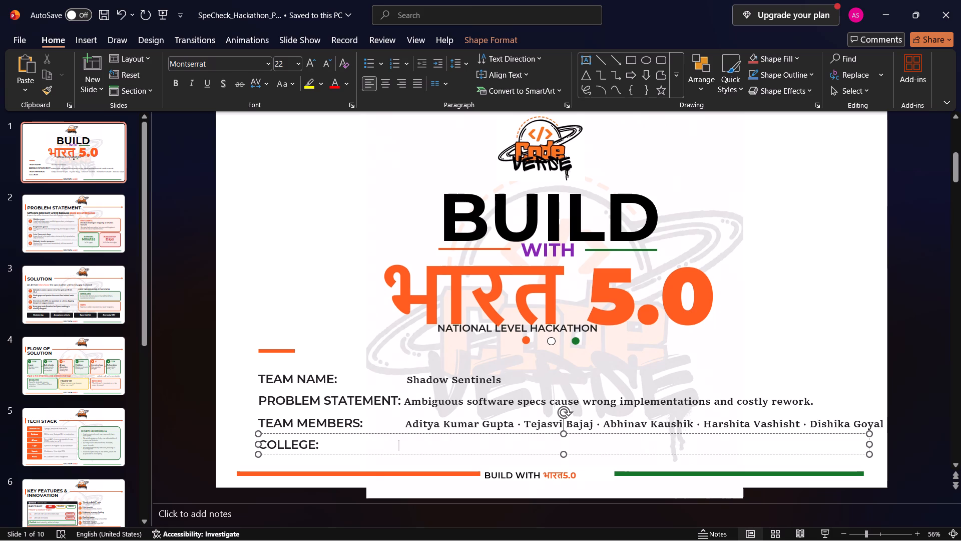
key(space)
key(space)
key(ctrl+v)
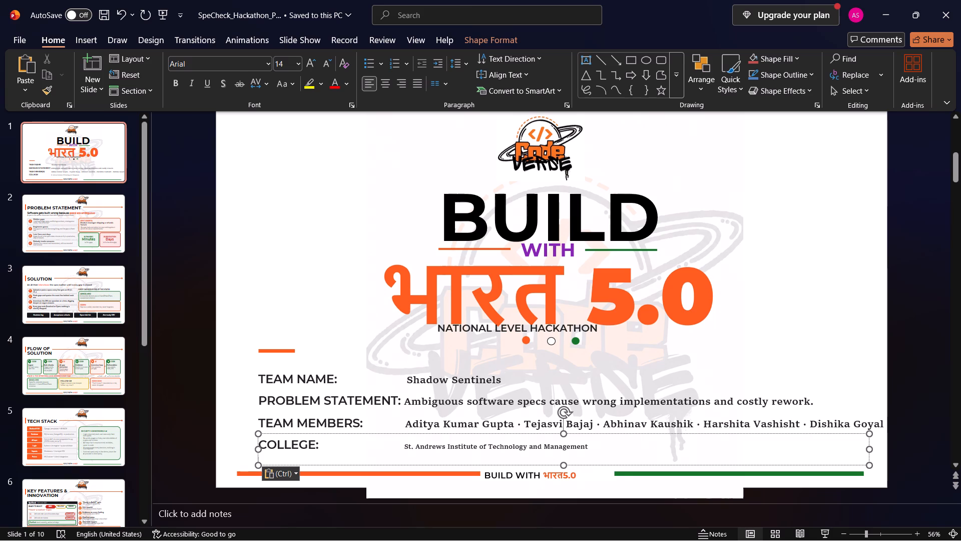
Set the font size of the pasted college name to 22 and deselect the text box.
drag(589, 446, 423, 446)
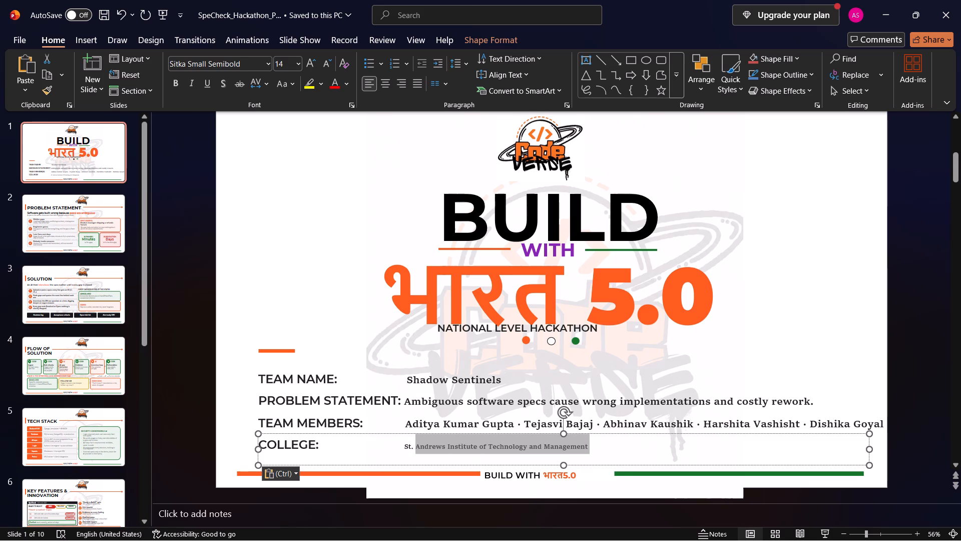
drag(423, 446, 407, 446)
click(491, 407)
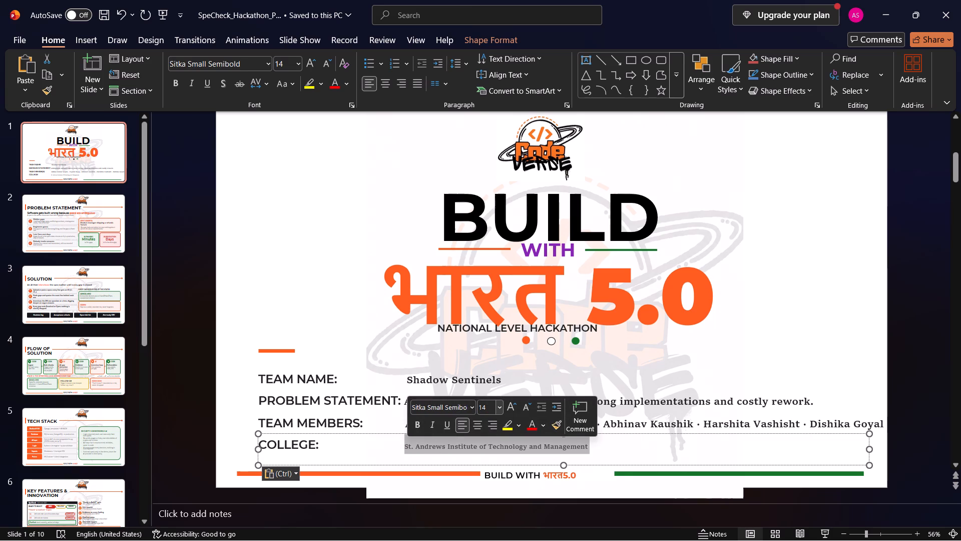
key(BackSpace)
text(22)
key(Return)
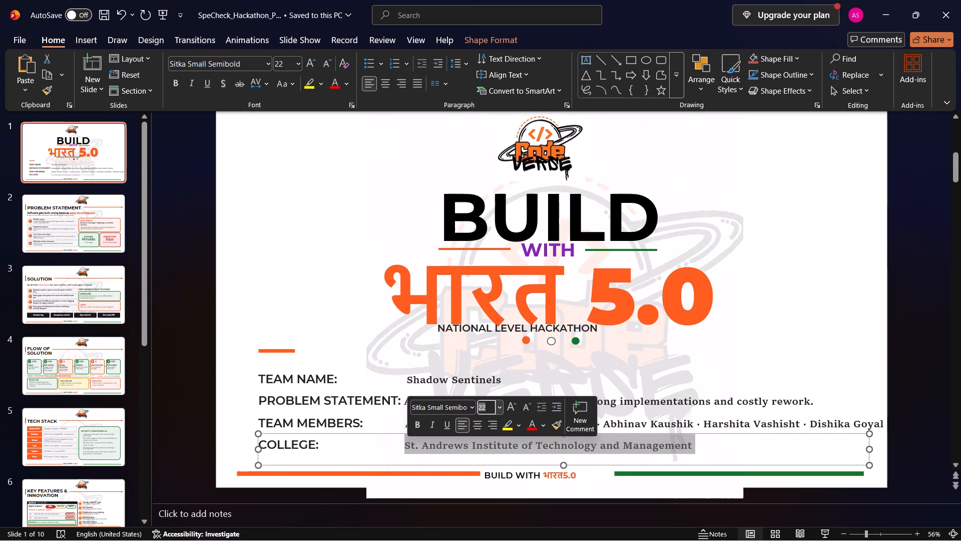
click(731, 444)
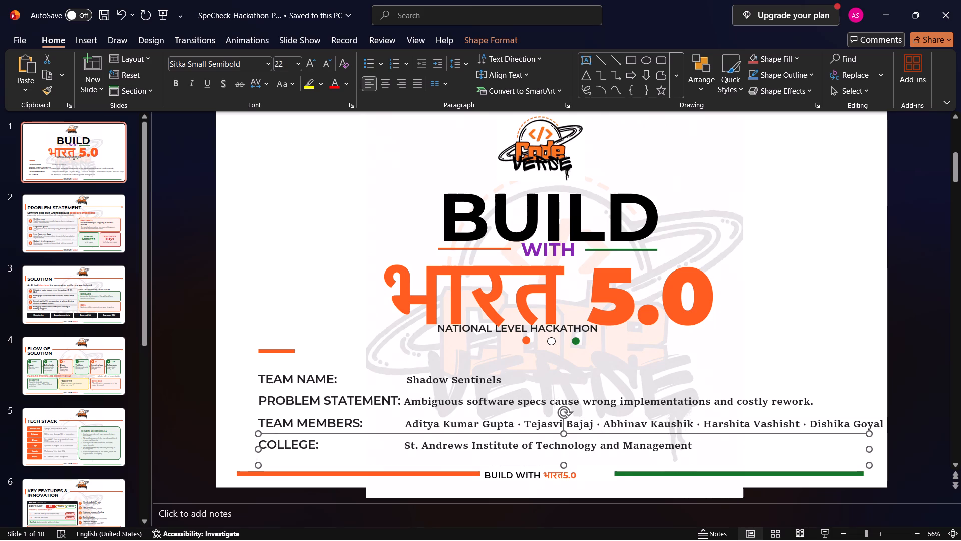
click(315, 252)
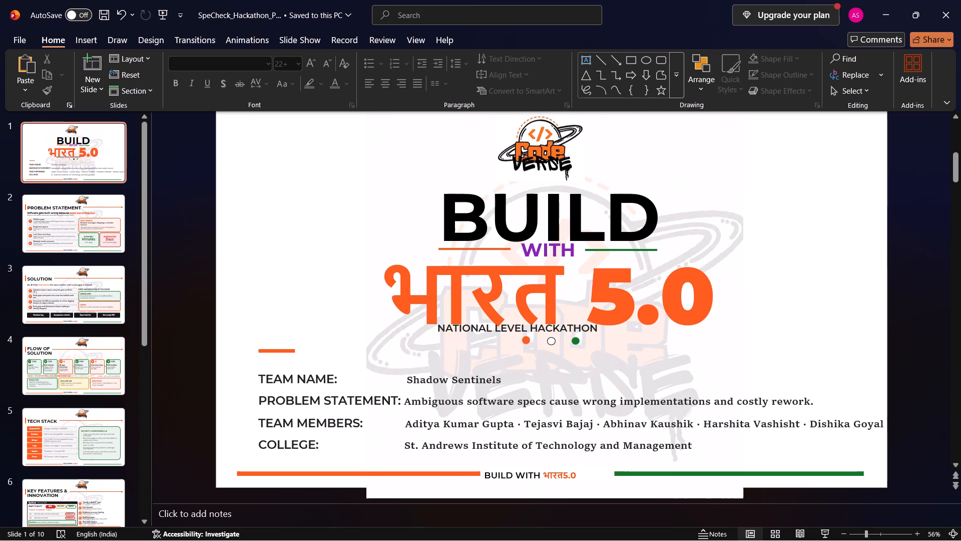
Set the font size of the "PROBLEM STATEMENT:" label on the title slide to 25.
drag(402, 401, 301, 407)
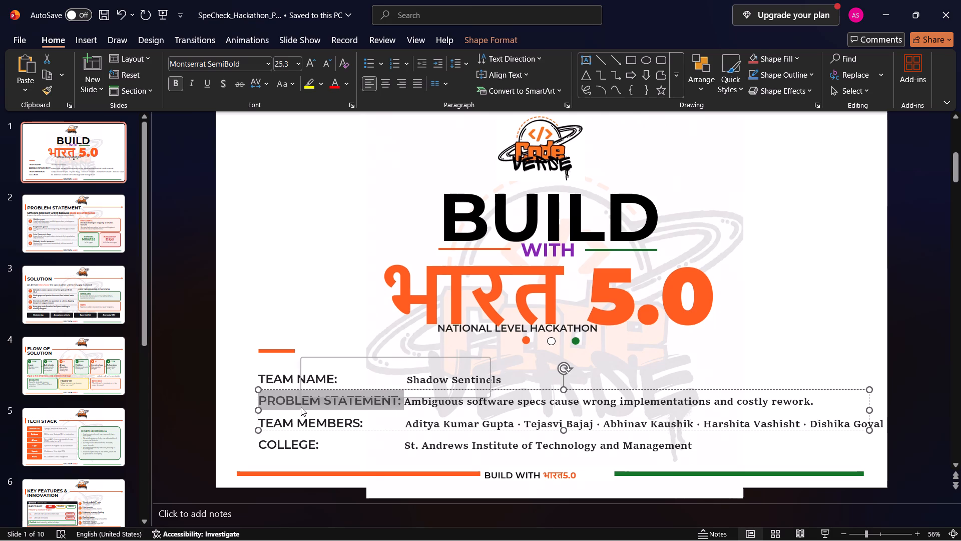
click(384, 369)
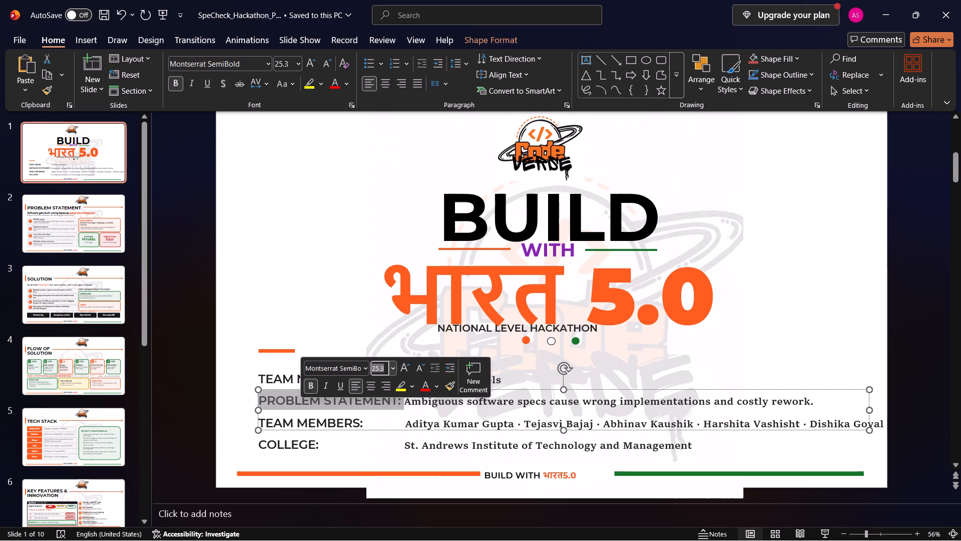
key(BackSpace)
key(BackSpace)
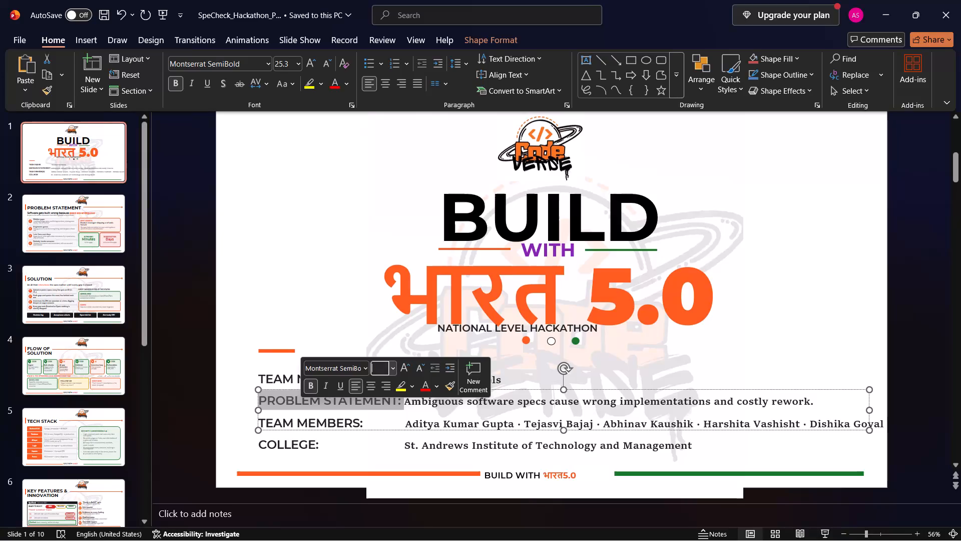
text(25)
key(Return)
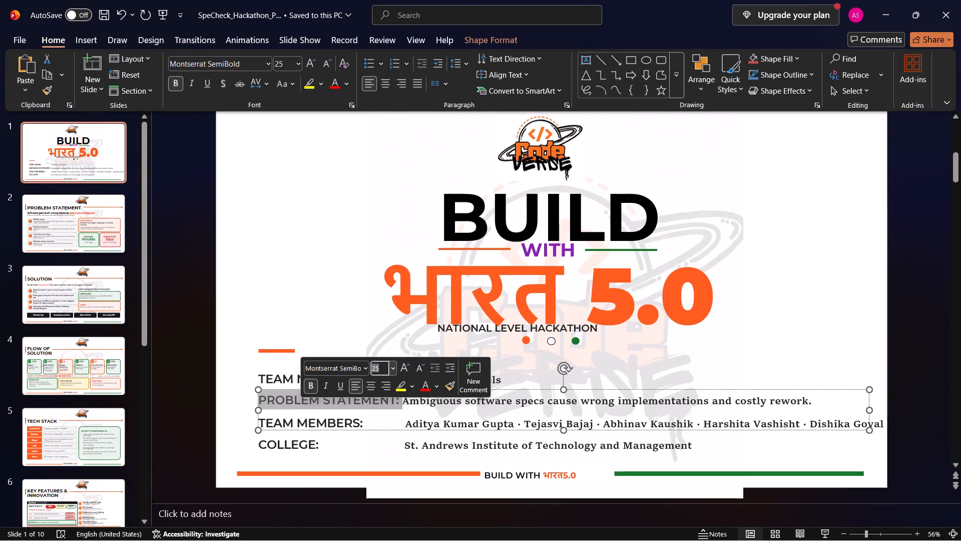
click(298, 268)
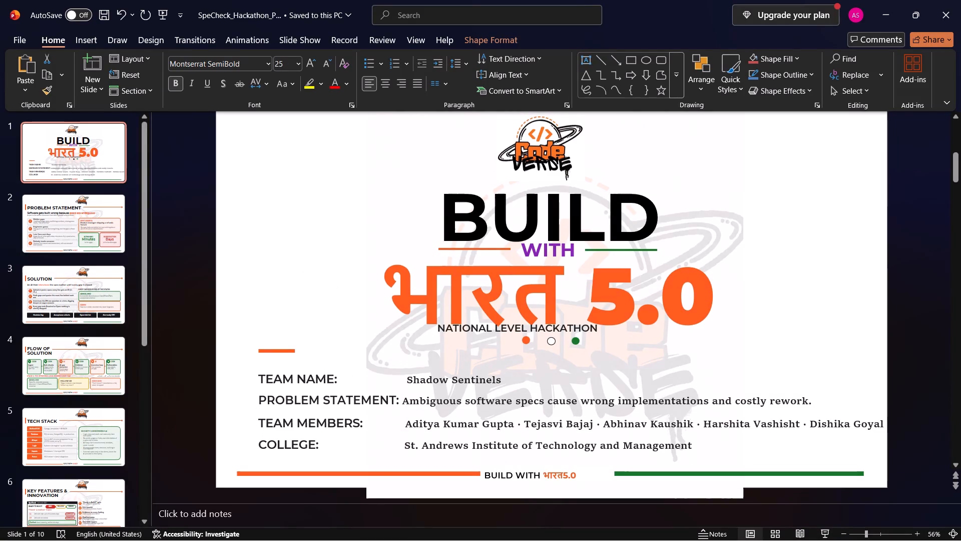
Insert one space before the problem statement text to line it up with the other entries, and deselect the text box.
click(402, 401)
key(space)
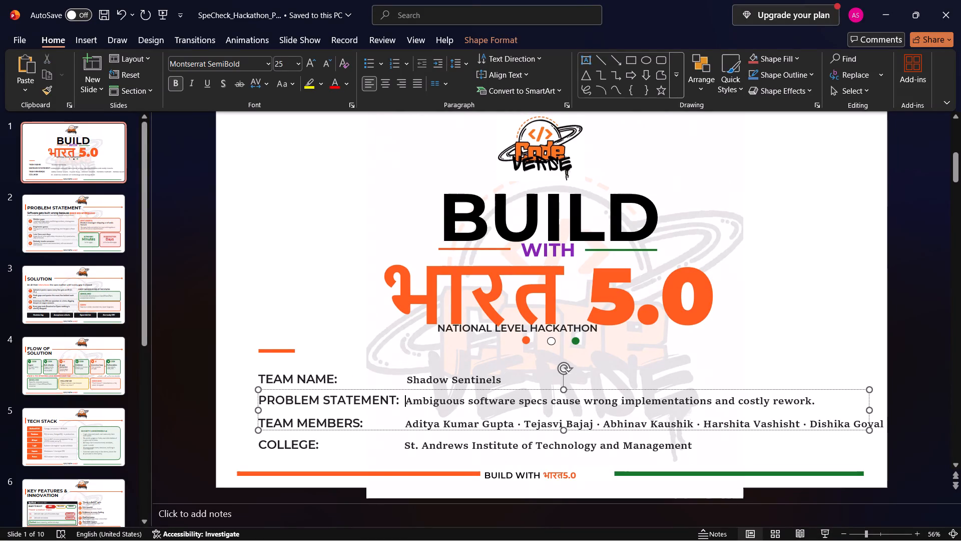
click(331, 269)
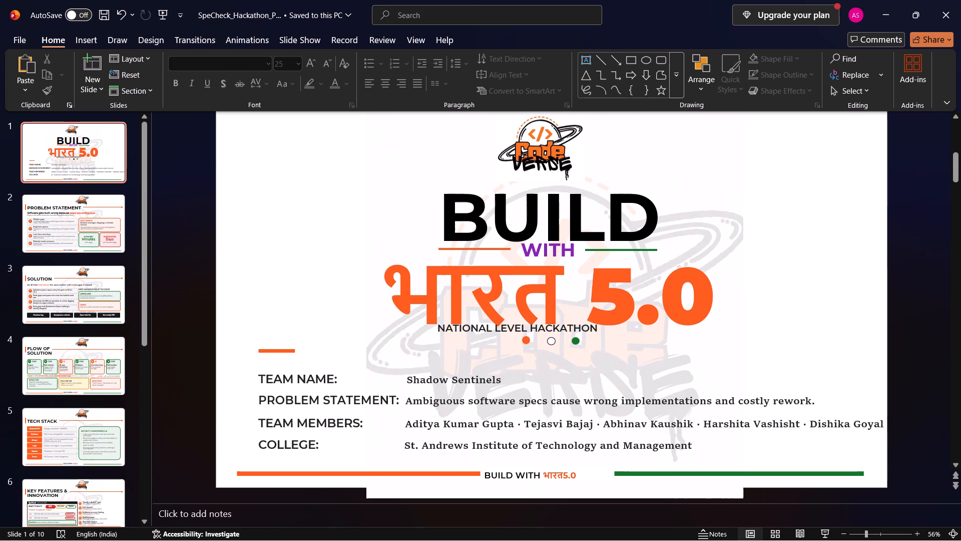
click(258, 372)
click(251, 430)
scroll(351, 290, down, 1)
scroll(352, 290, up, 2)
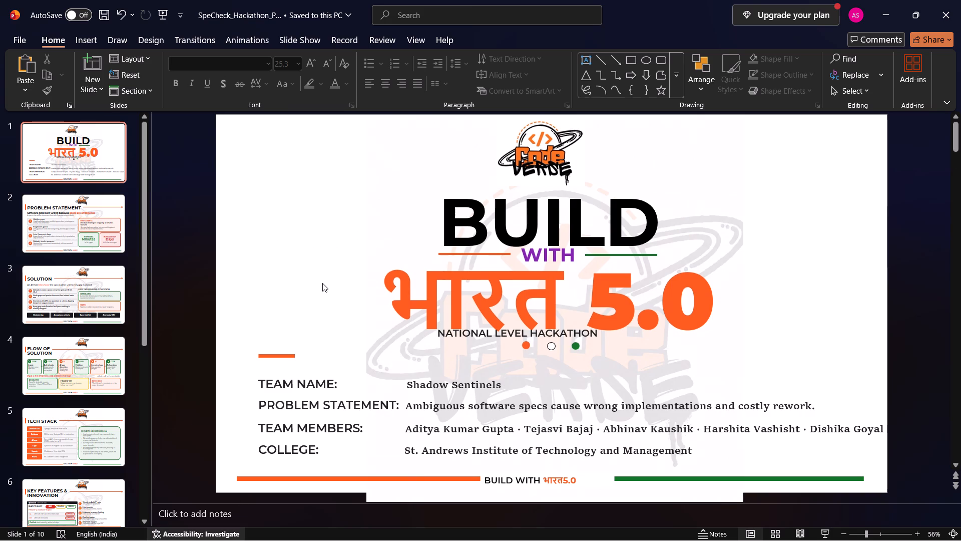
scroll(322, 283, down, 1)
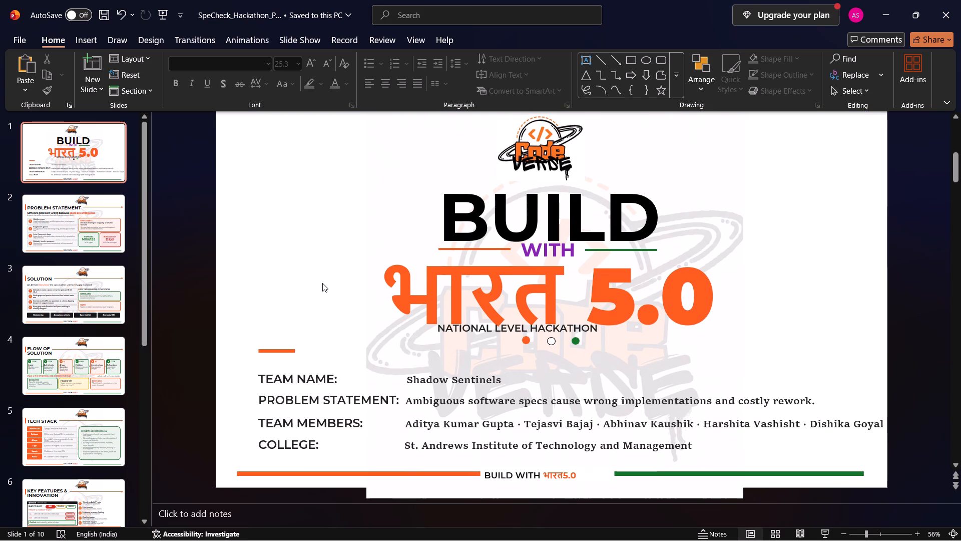
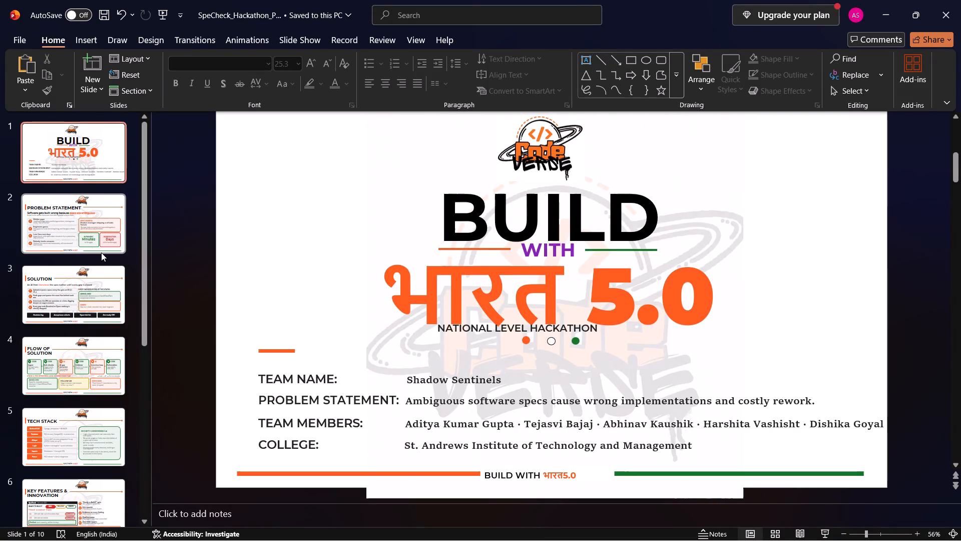
Review the Problem Statement and Solution slides that follow the completed title slide.
click(116, 221)
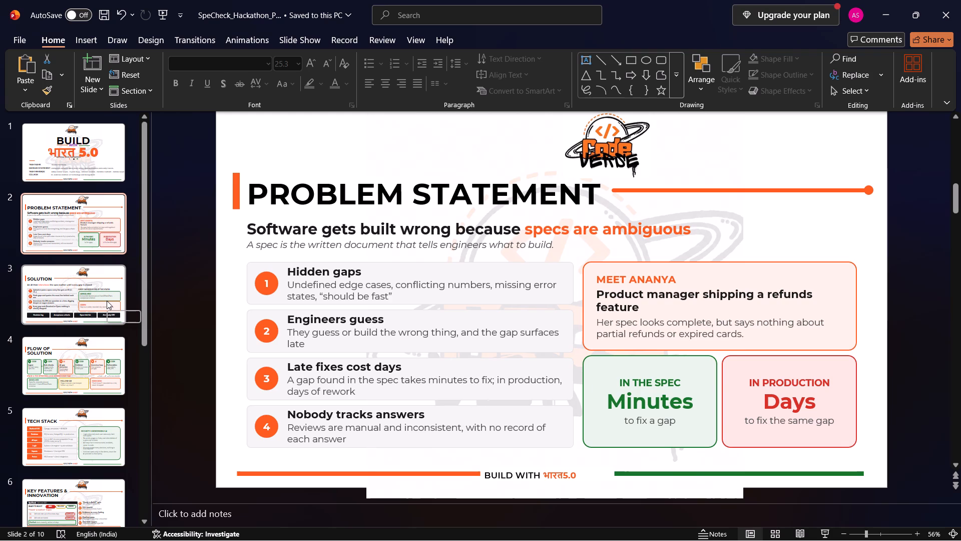
click(107, 301)
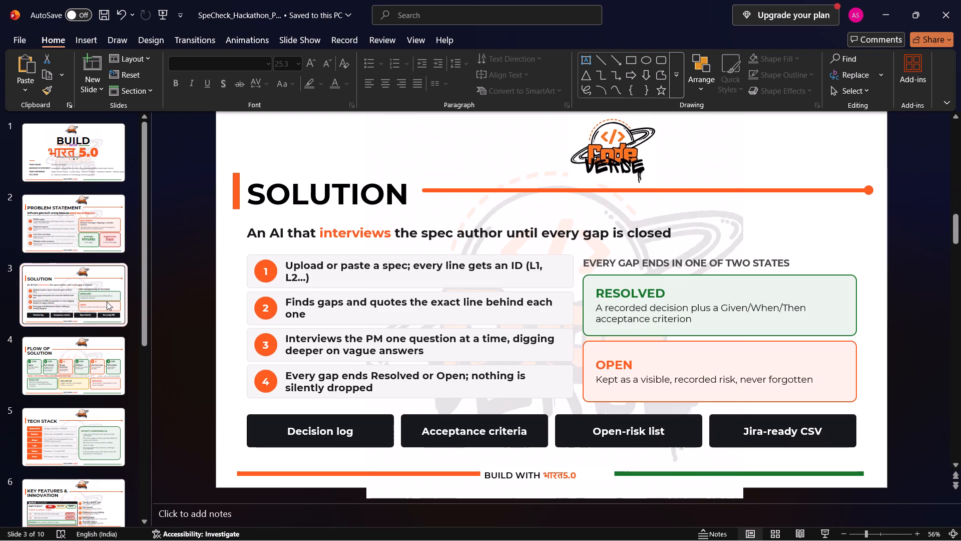